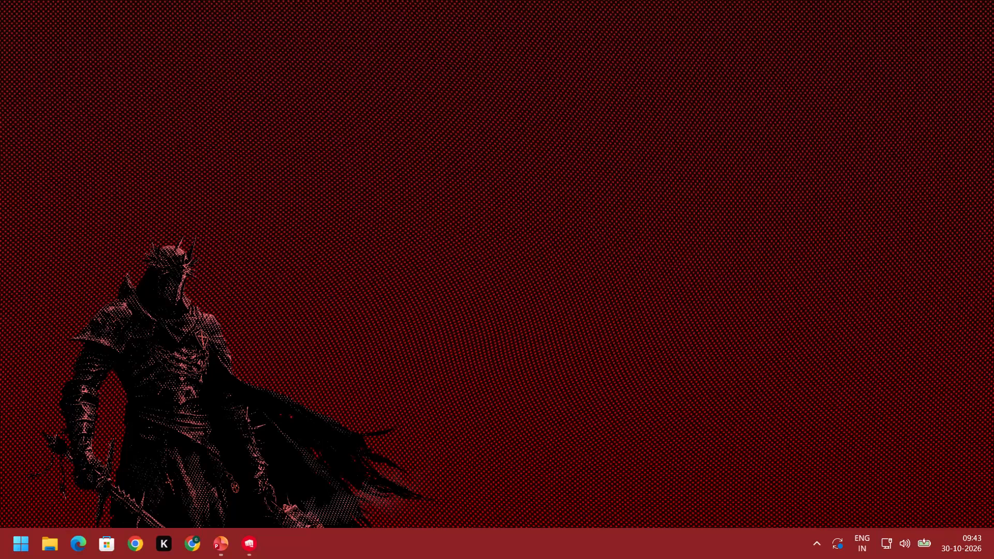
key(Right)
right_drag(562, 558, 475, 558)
Close the running application with the red icon next to PowerPoint.
right_click(247, 533)
click(262, 507)
Switch to the NoteBoard_Project_Evaluation presentation in PowerPoint and enable editing to leave Protected View.
click(228, 554)
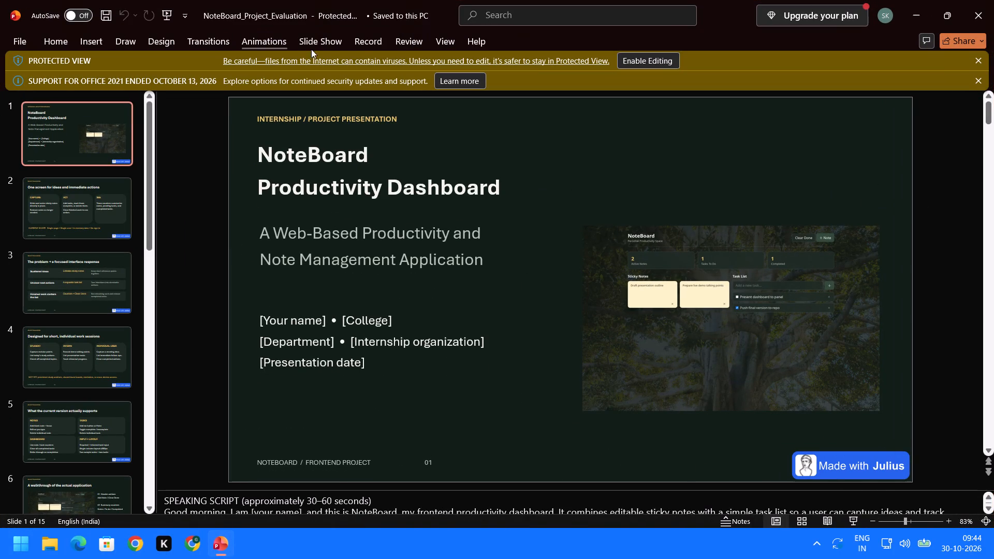
click(455, 47)
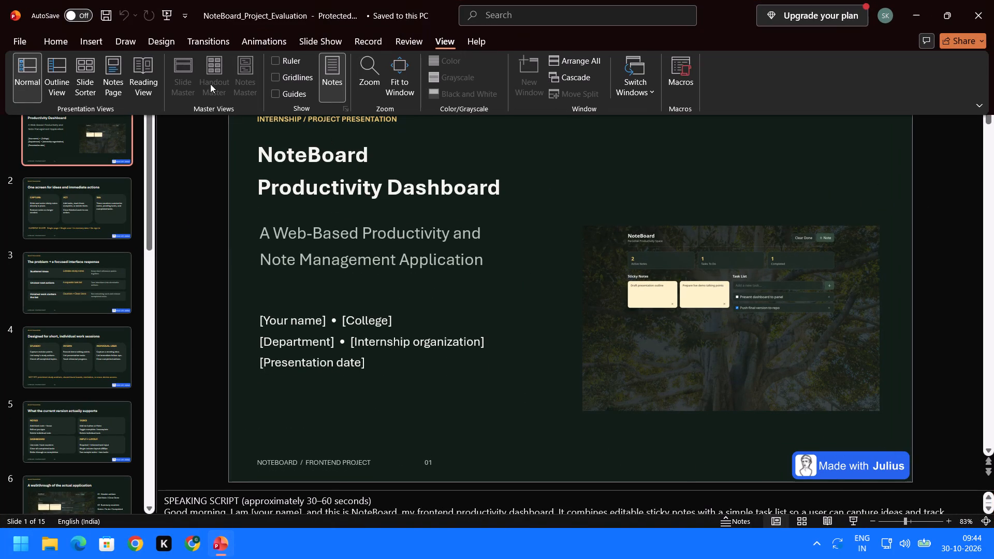
click(844, 166)
click(661, 51)
click(657, 67)
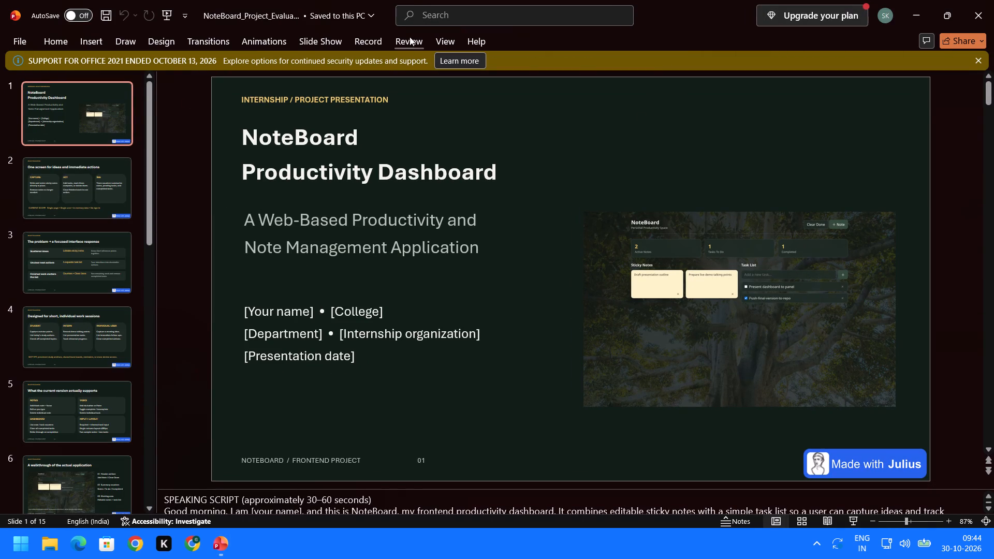
In the slide master, find the blank layout carrying the "Made with Julius" badge and delete the badge.
click(410, 38)
click(443, 42)
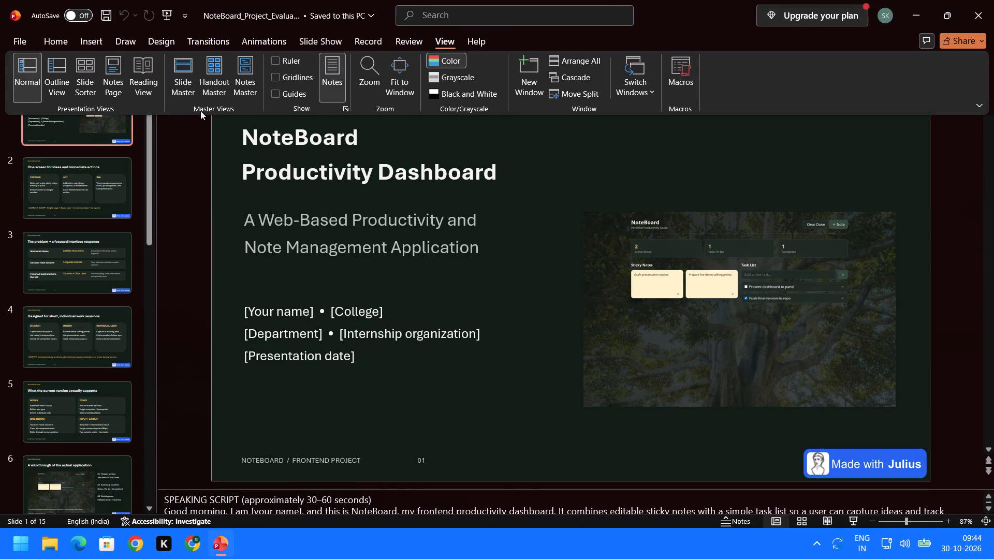
click(176, 71)
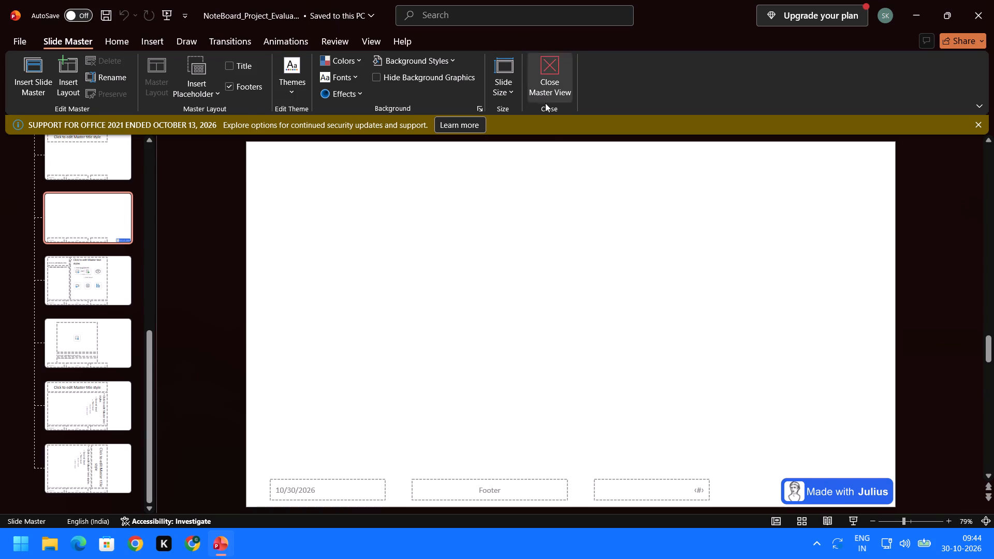
click(93, 289)
click(84, 339)
scroll(167, 336, down, 4)
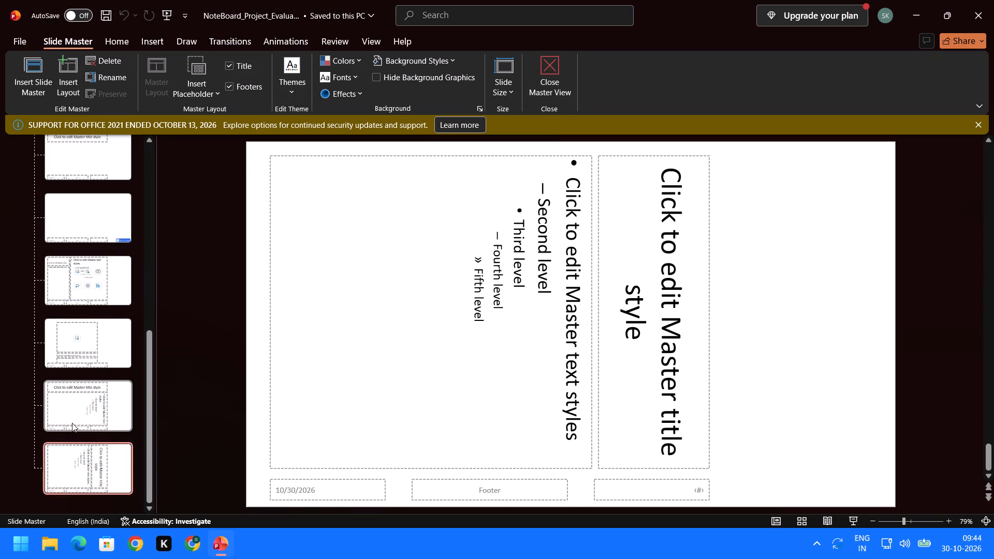
click(71, 421)
drag(112, 298, 105, 296)
click(66, 217)
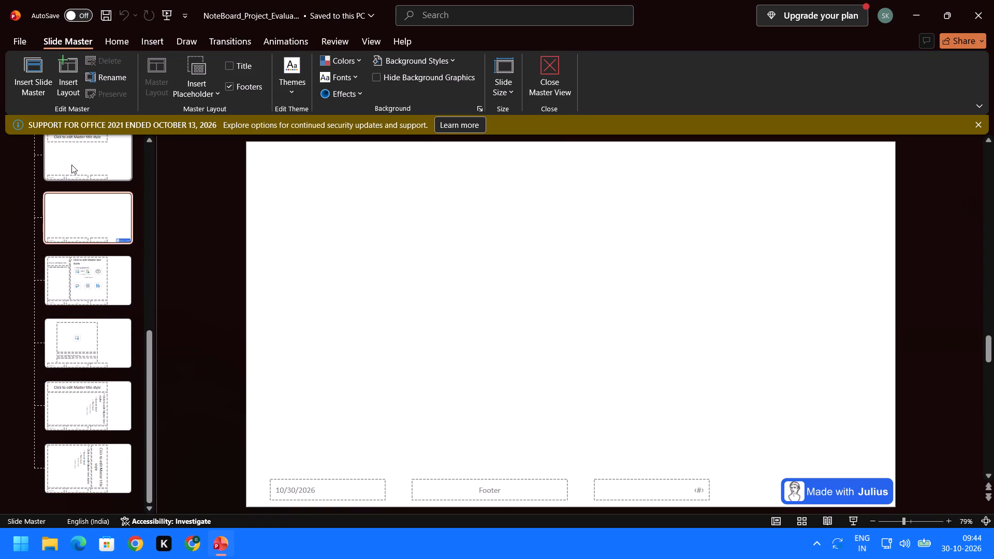
click(81, 171)
drag(72, 240, 72, 236)
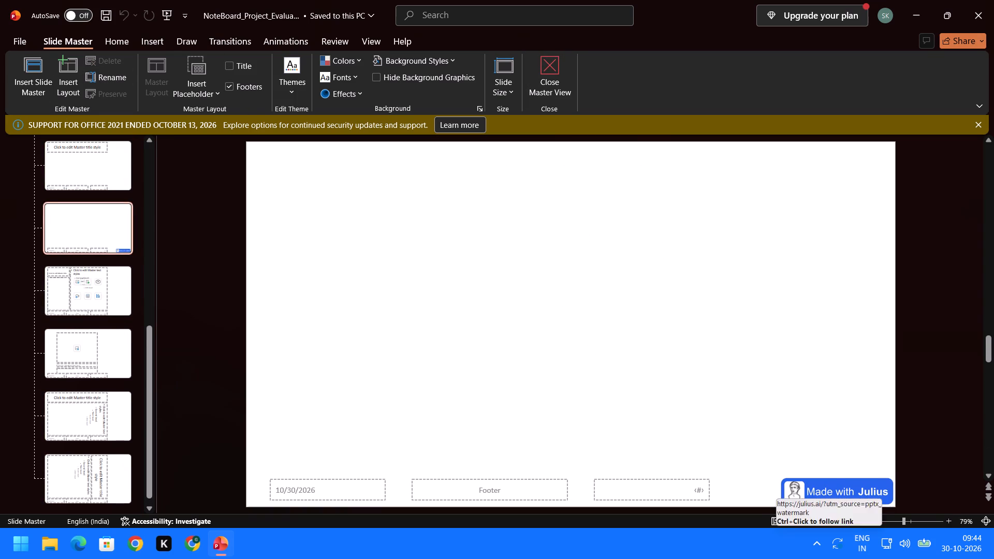
click(819, 490)
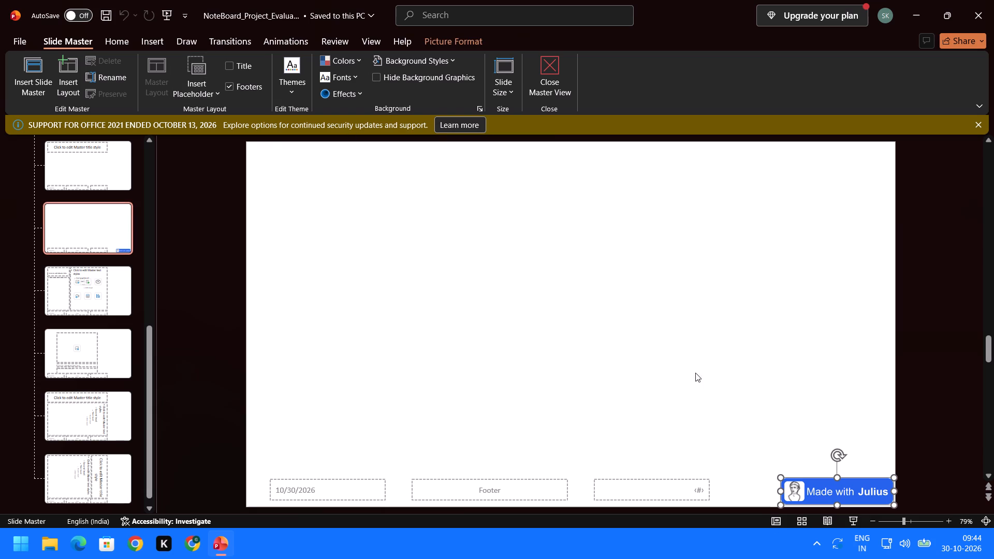
key(Delete)
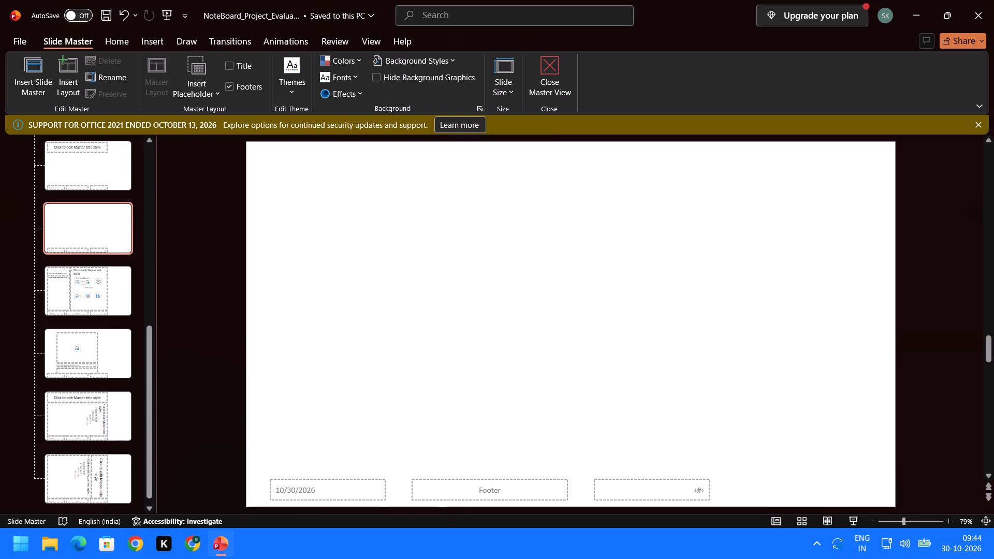
Close the slide master view and dismiss the Windows Security notification.
click(459, 495)
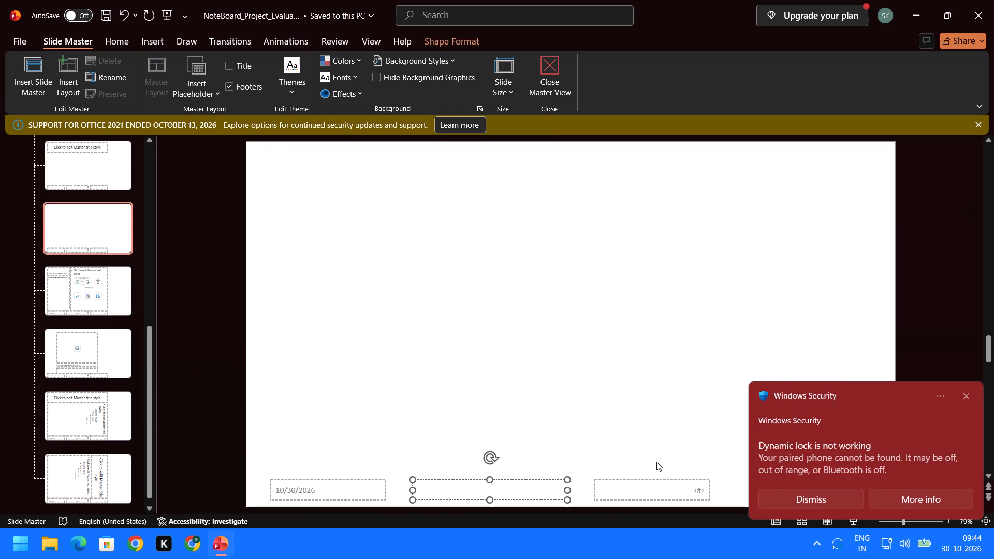
drag(530, 309, 516, 306)
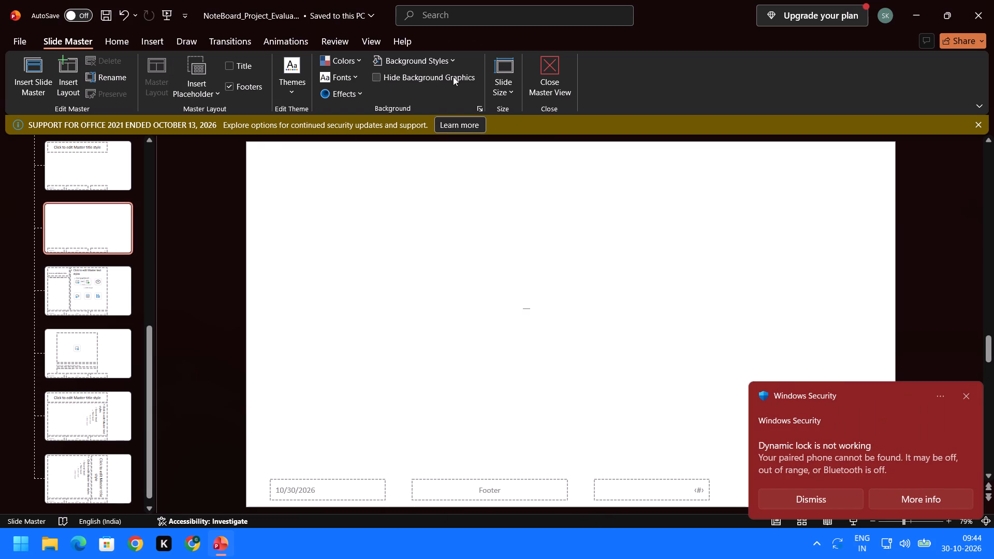
click(547, 79)
click(966, 401)
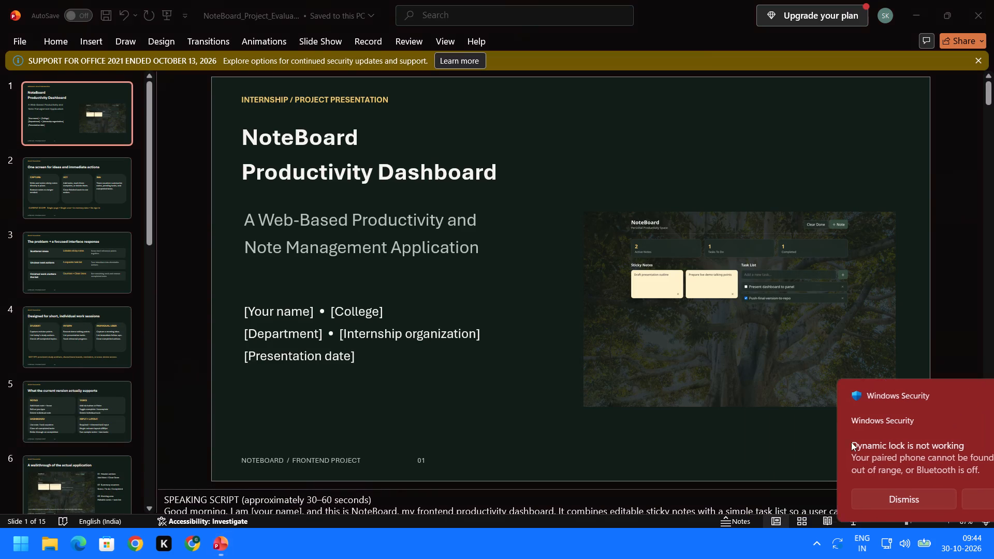
Look through the slides up to the closing slide 15 and back to slide 8, checking the bottom corner for the badge.
click(37, 201)
click(69, 272)
click(86, 409)
scroll(222, 344, down, 5)
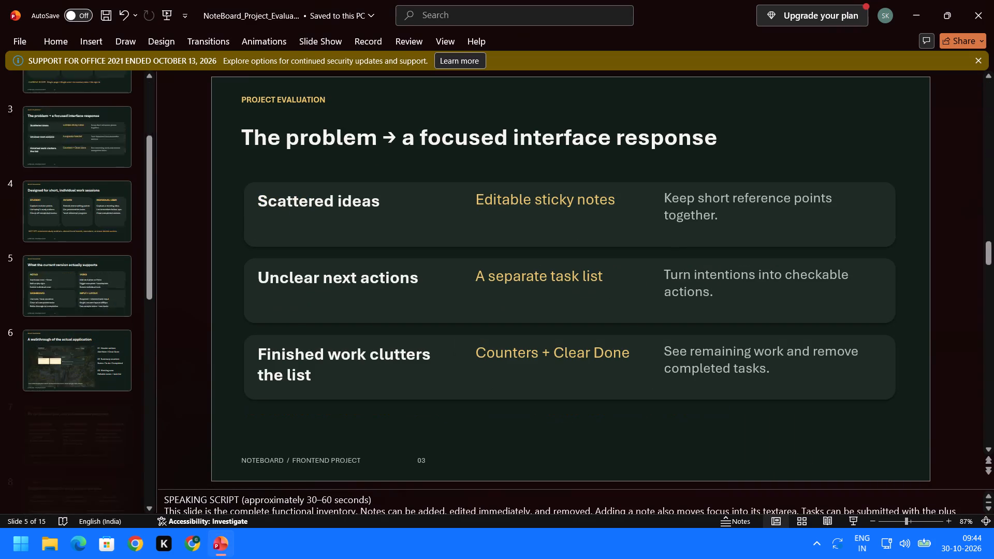
drag(293, 461, 280, 464)
drag(310, 473, 323, 480)
click(96, 487)
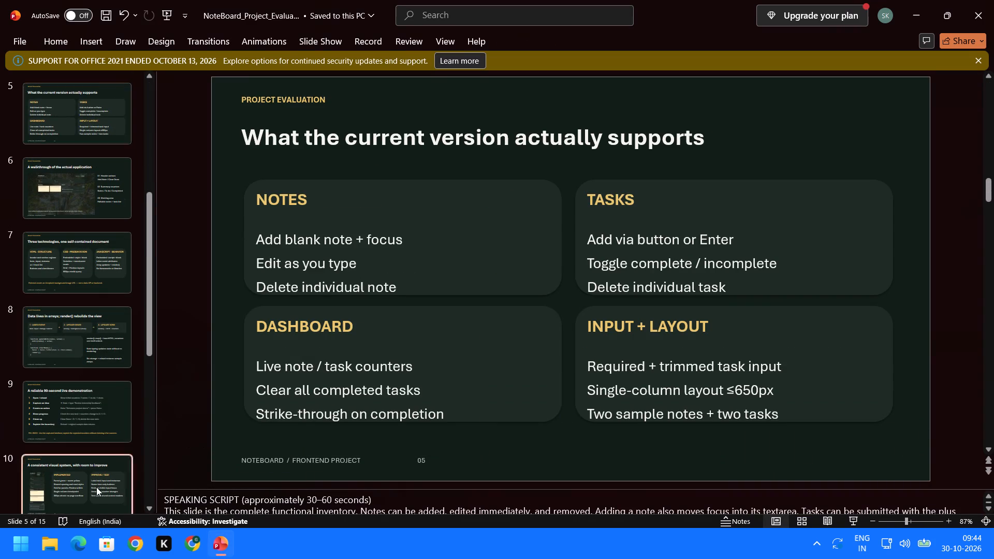
scroll(81, 462, down, 6)
drag(76, 377, 83, 383)
click(85, 309)
scroll(110, 435, down, 4)
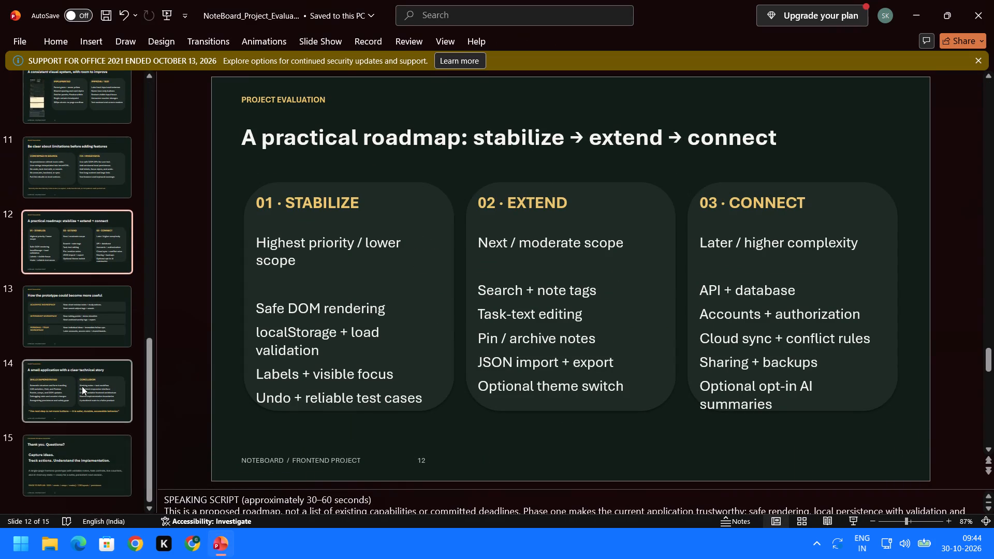
drag(84, 385, 84, 395)
click(112, 480)
scroll(91, 434, down, 6)
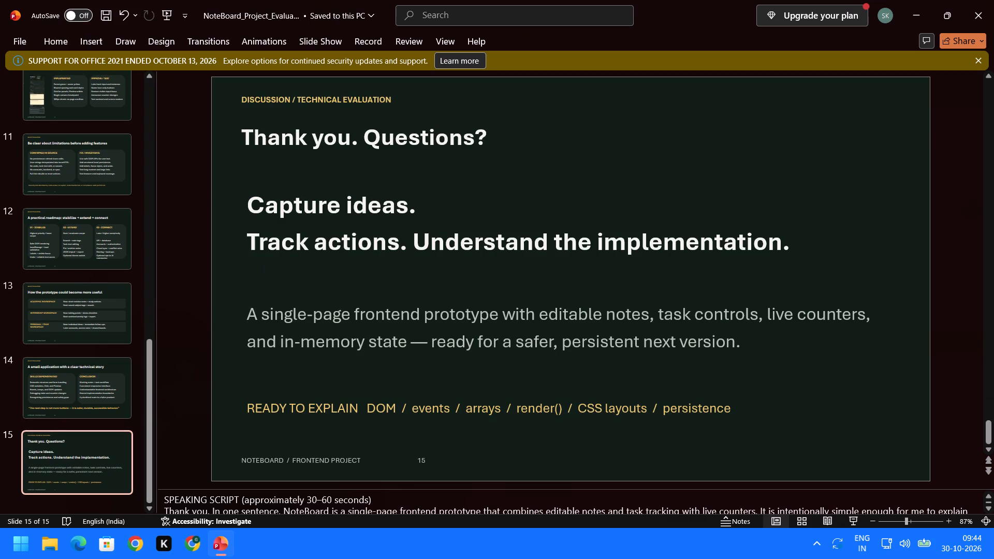
drag(64, 385, 56, 377)
click(6, 307)
click(67, 227)
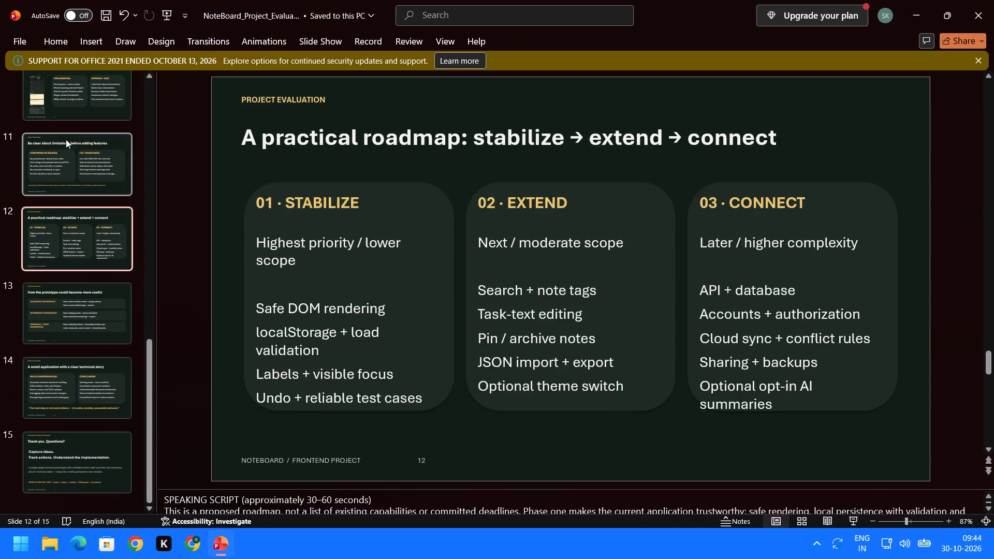
drag(81, 128, 86, 128)
scroll(200, 344, up, 3)
click(60, 166)
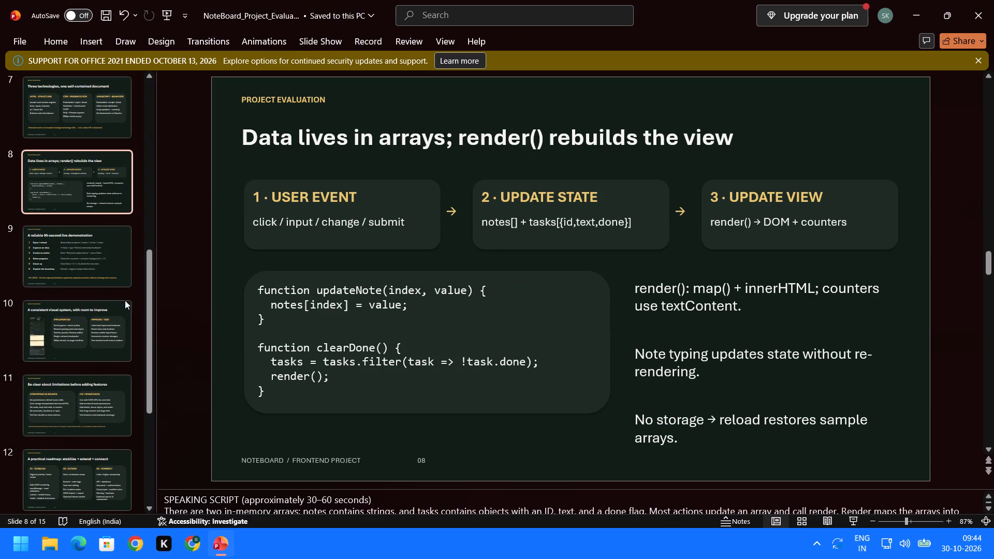
Switch to Chrome and pause the YouTube video.
click(925, 19)
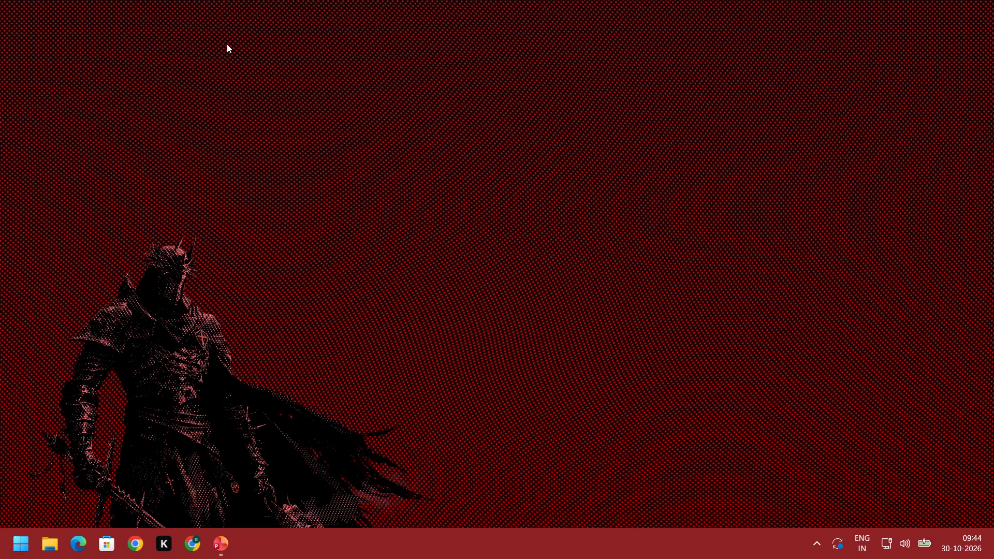
click(191, 546)
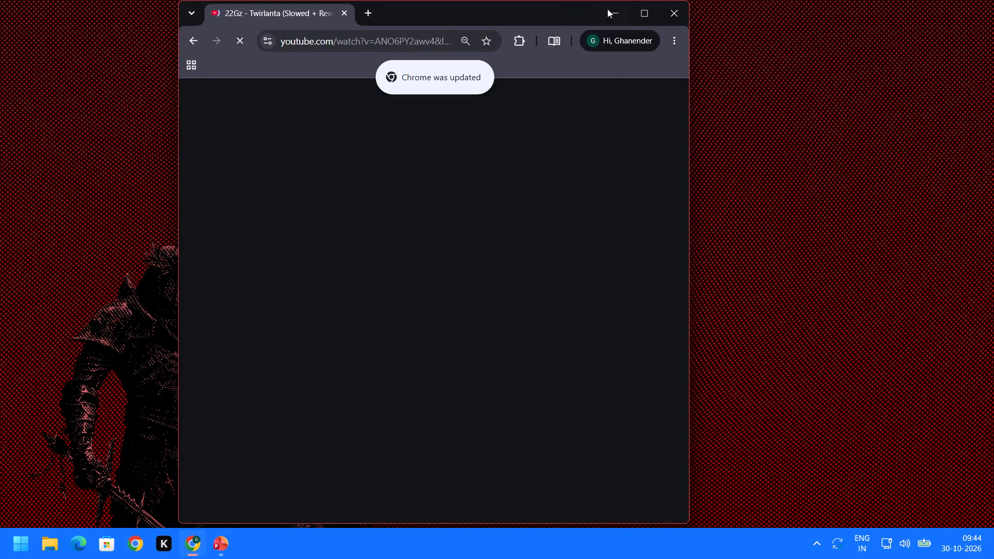
drag(569, 9, 626, 0)
click(935, 1)
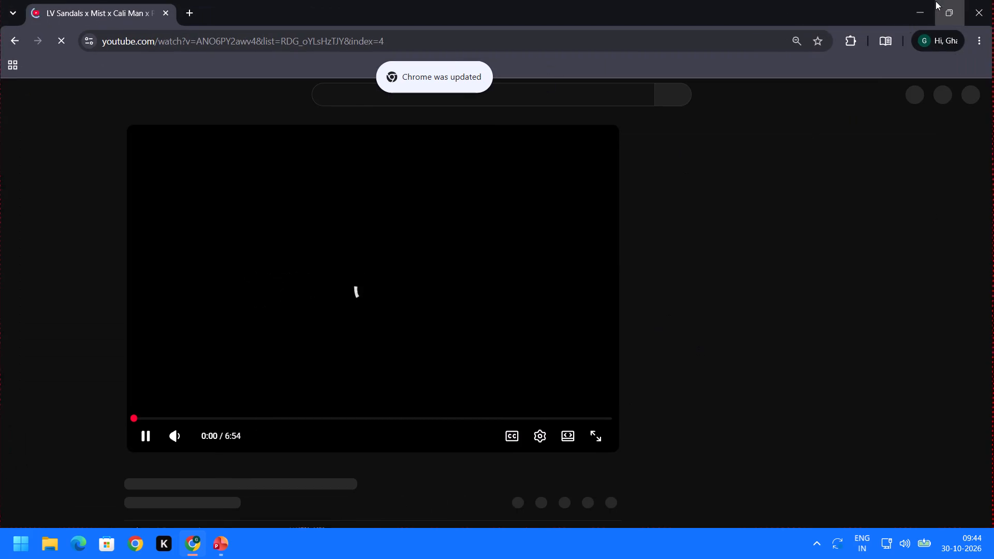
click(407, 321)
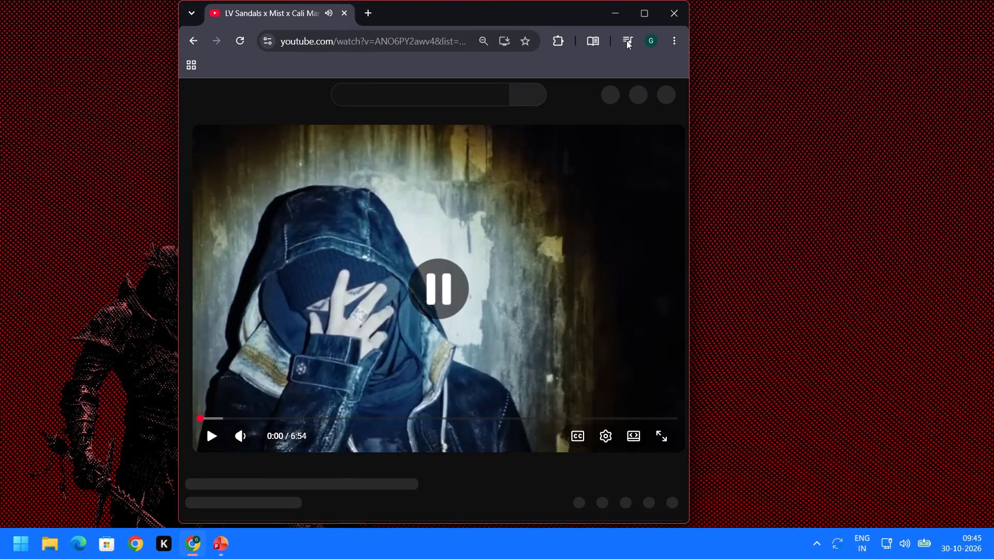
Minimise the Chrome window to show the desktop.
click(607, 3)
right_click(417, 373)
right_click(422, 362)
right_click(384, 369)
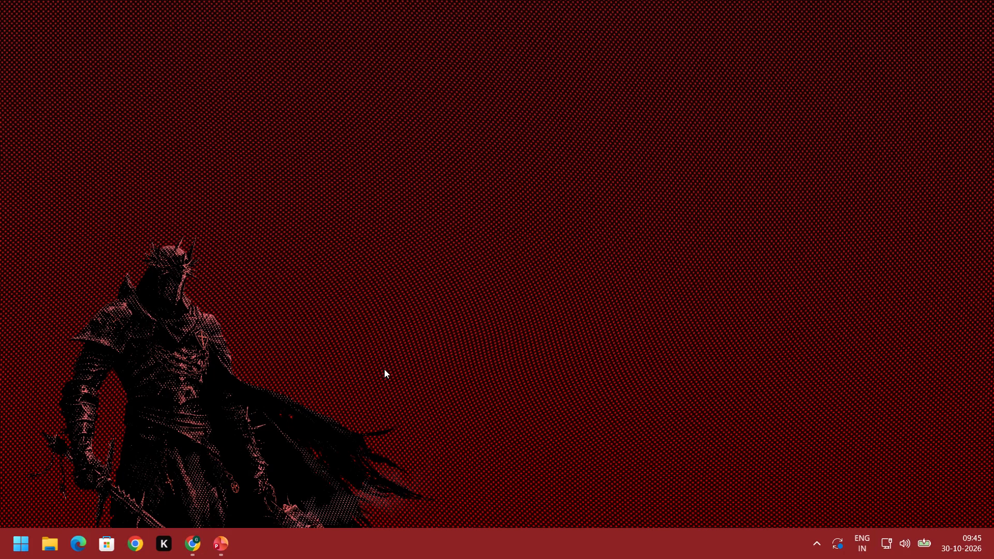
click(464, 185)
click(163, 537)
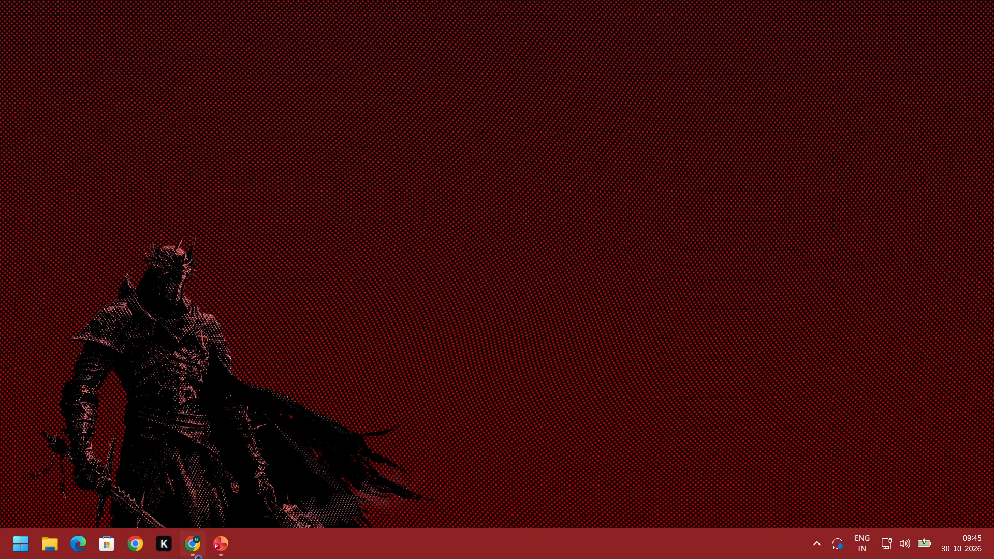
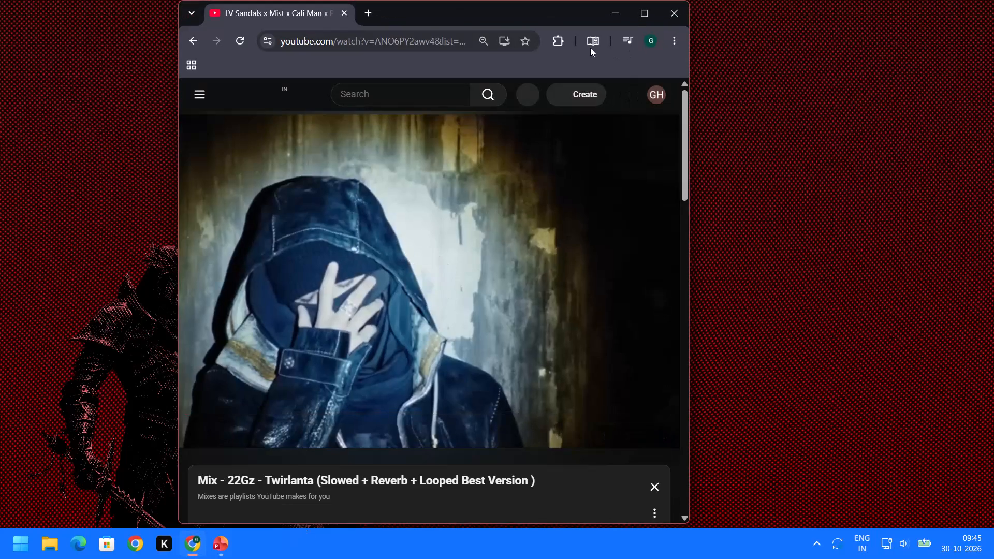
Resume playback of the paused YouTube video.
drag(365, 241, 373, 216)
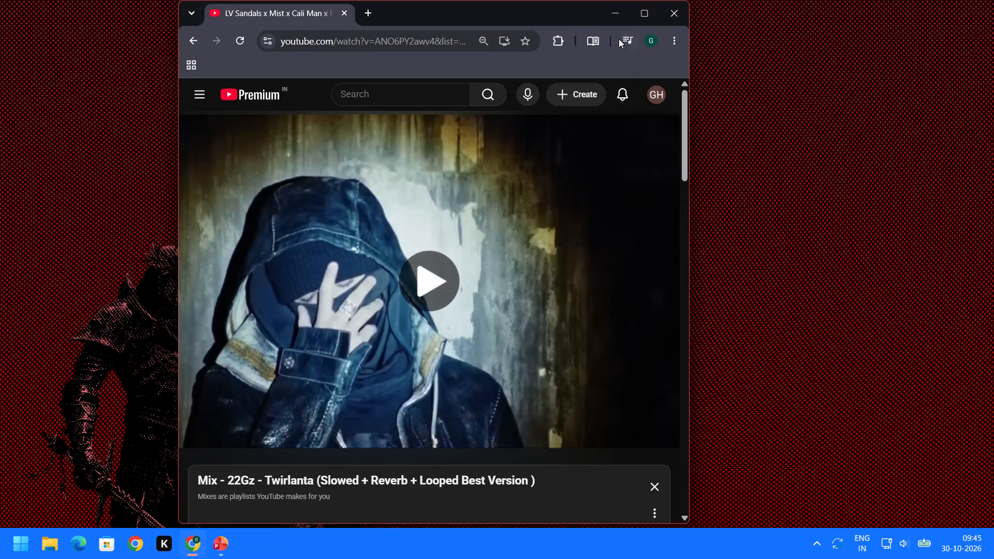
Open a new browser tab and enter "gmail" as the address query to reach Gmail.
click(370, 14)
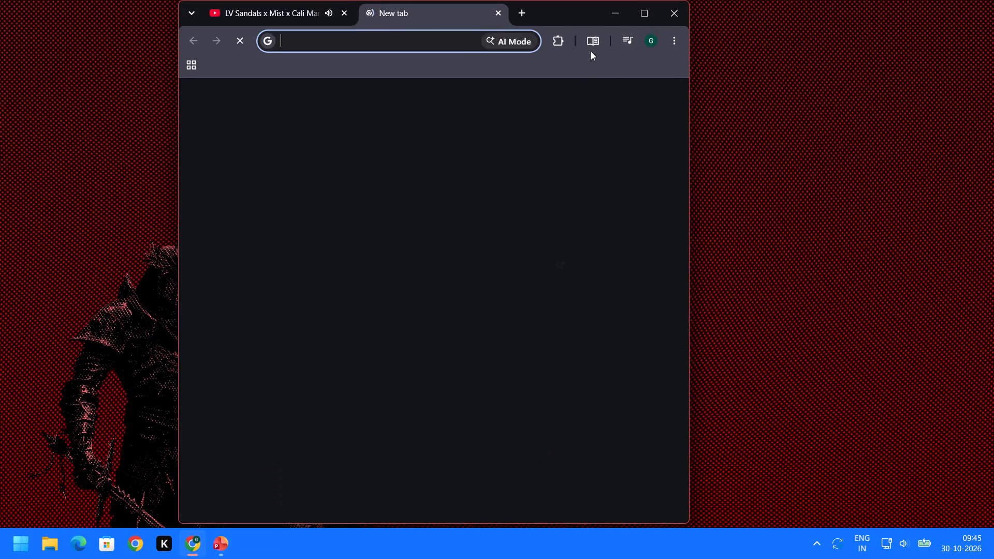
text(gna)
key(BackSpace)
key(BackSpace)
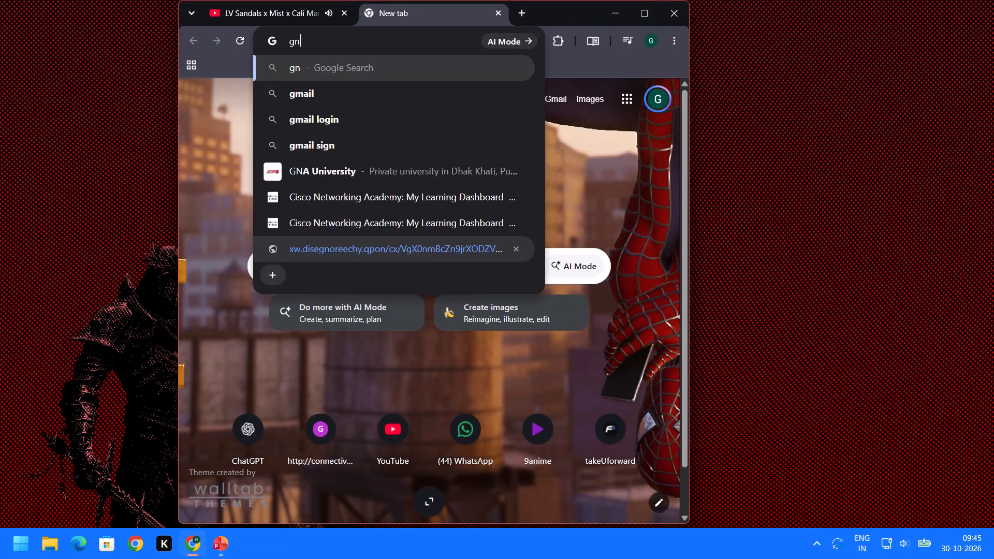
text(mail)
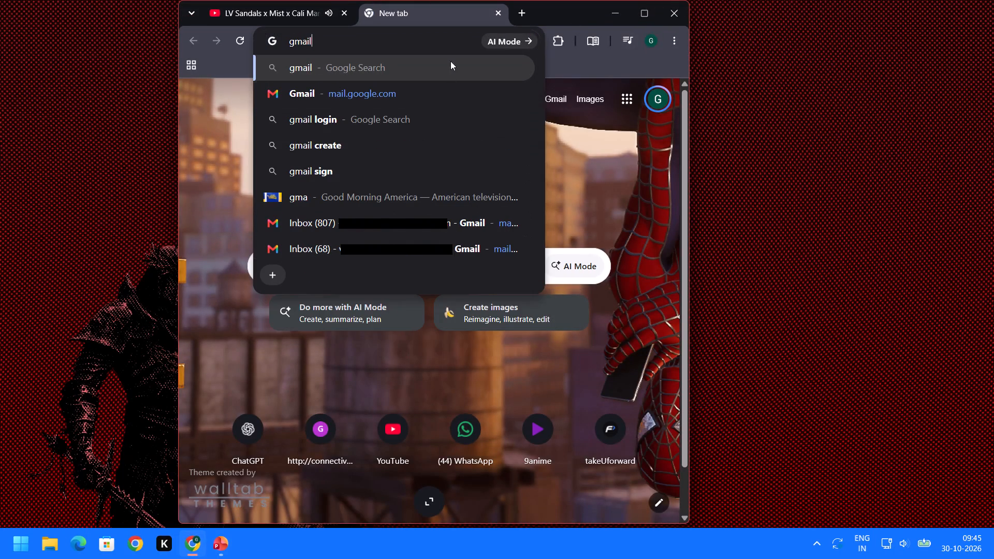
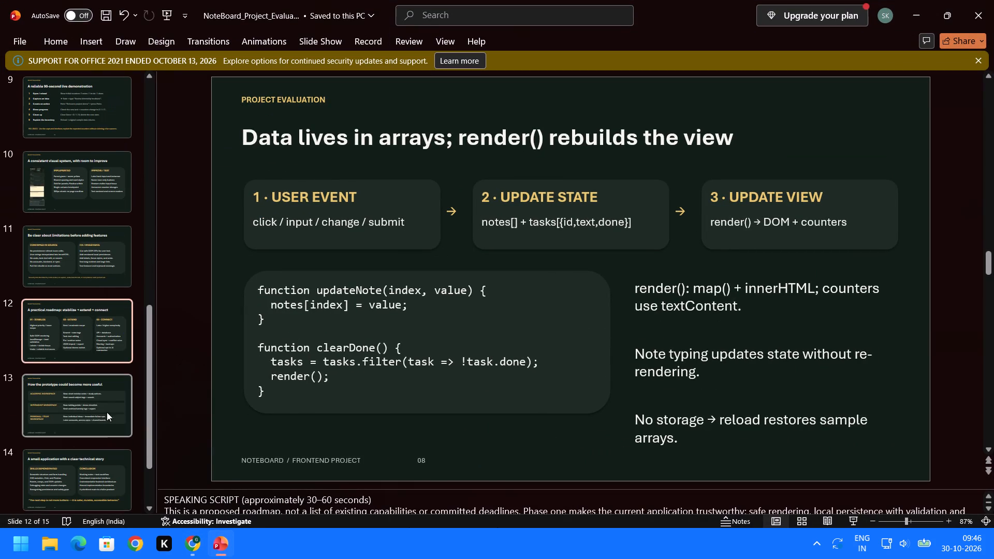
scroll(83, 393, down, 1)
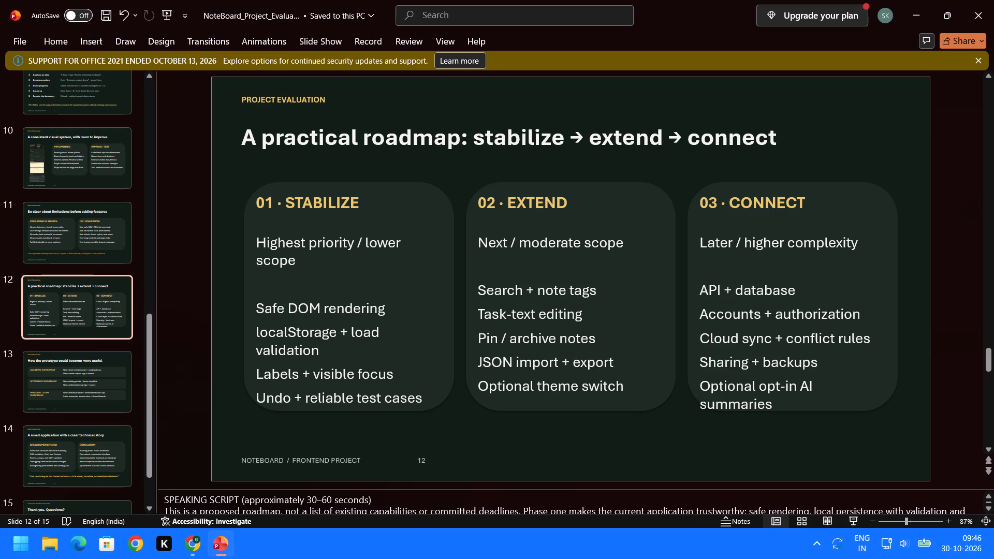
click(74, 476)
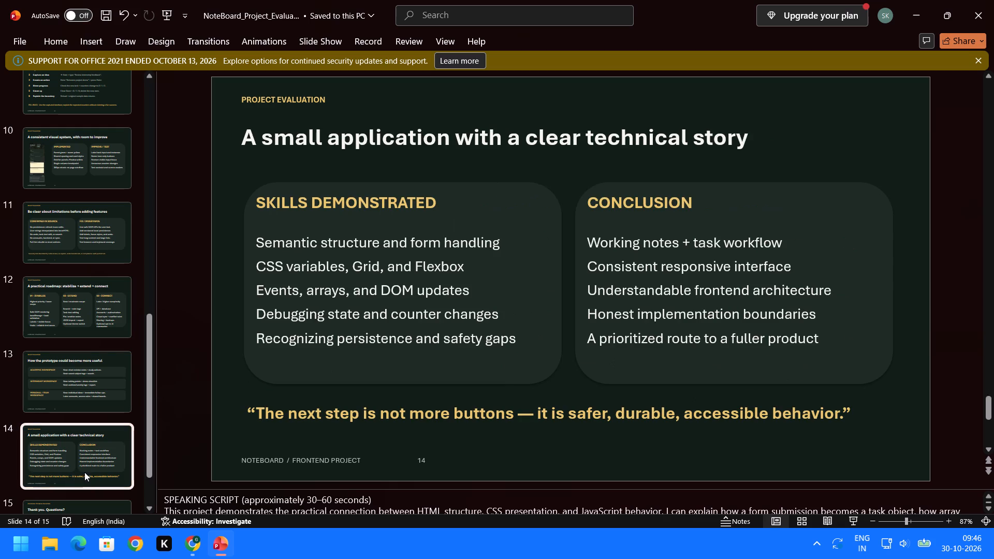
click(86, 386)
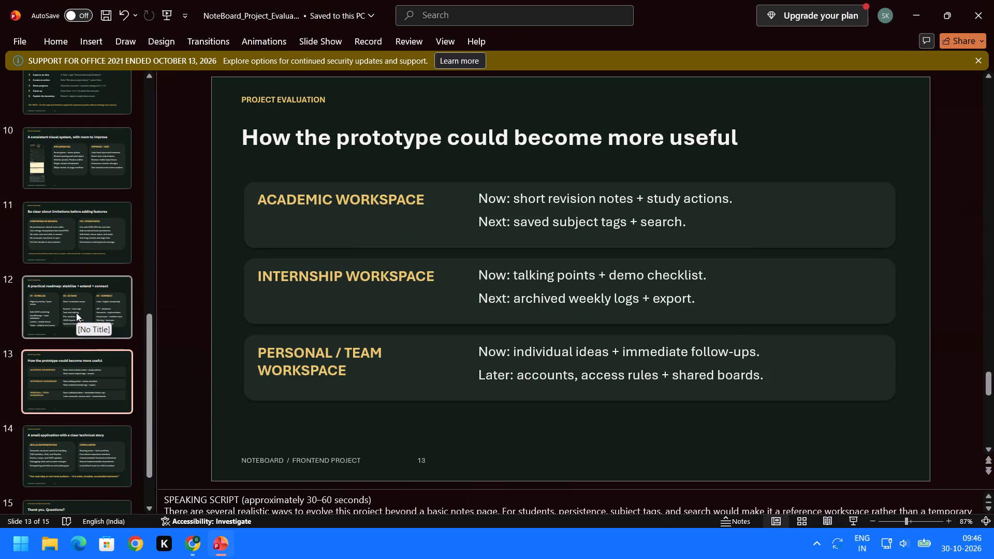
click(76, 313)
right_click(80, 310)
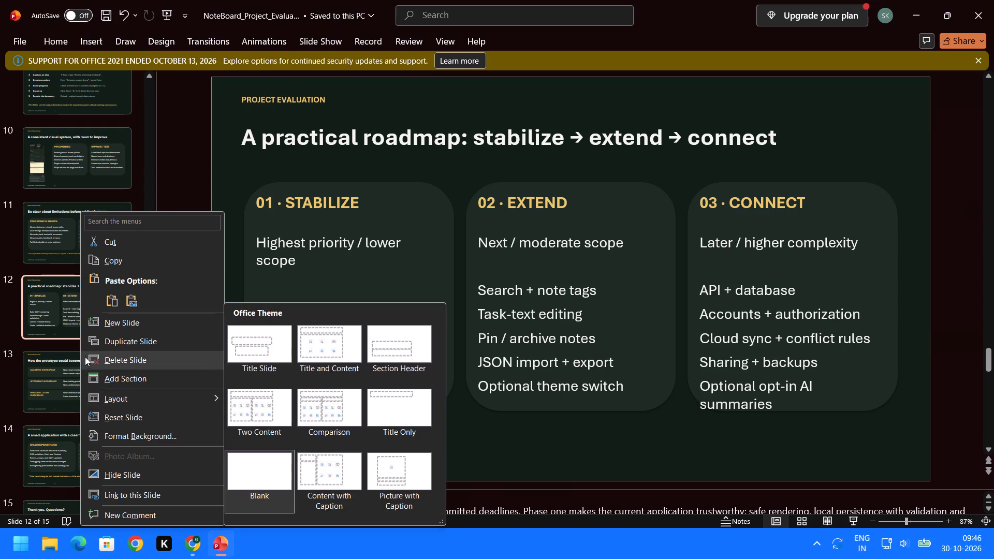
scroll(93, 442, down, 4)
click(144, 357)
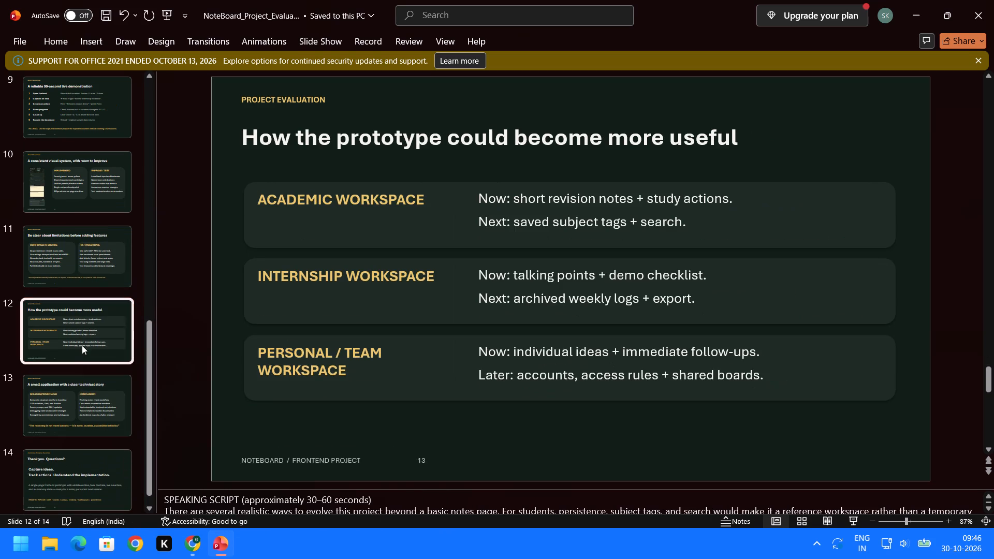
Delete the "How the prototype could become more useful" and "A small application with a clear technical story" slides.
right_click(83, 345)
click(158, 174)
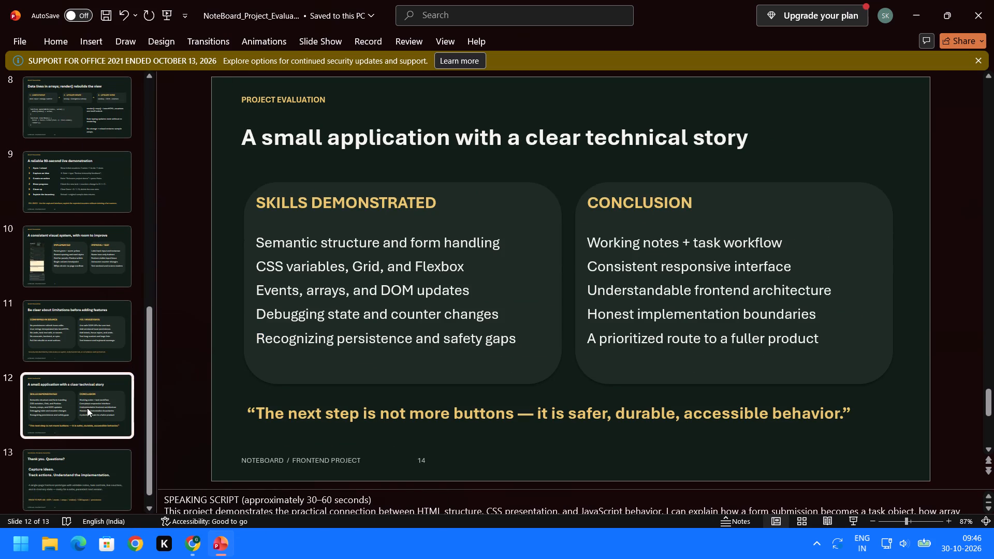
right_click(75, 418)
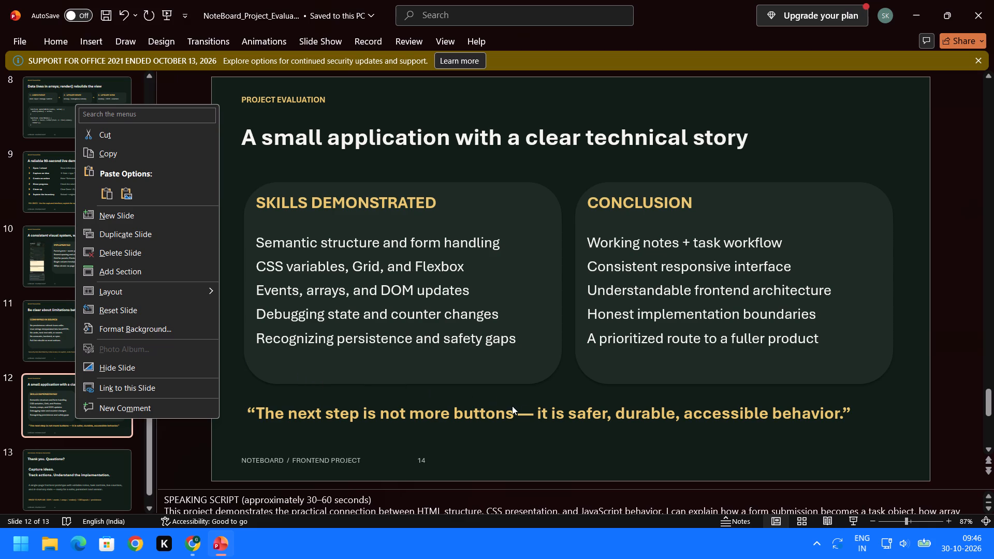
click(151, 249)
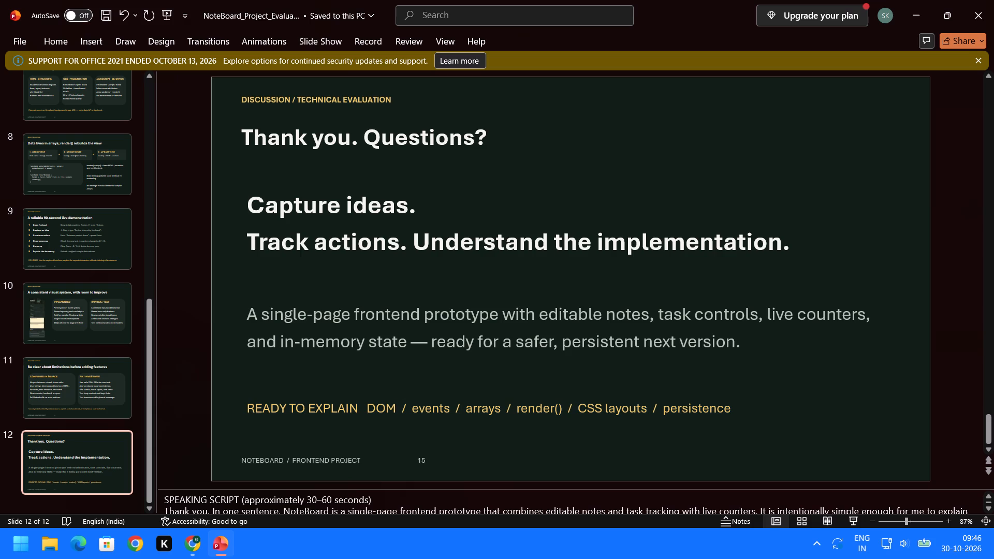
Delete slide 11, "Be clear about limitations before adding features".
drag(86, 391, 81, 389)
click(80, 373)
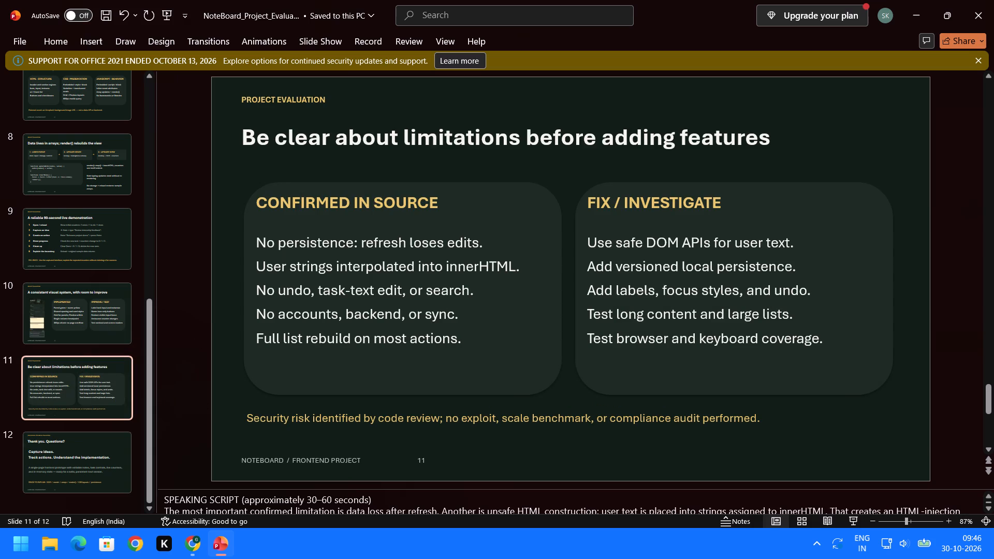
right_click(69, 392)
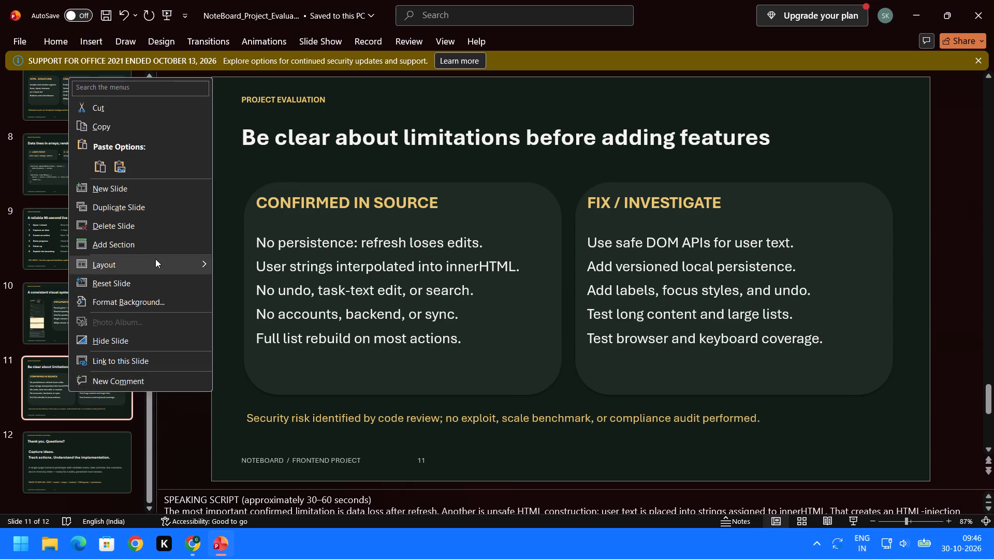
click(141, 230)
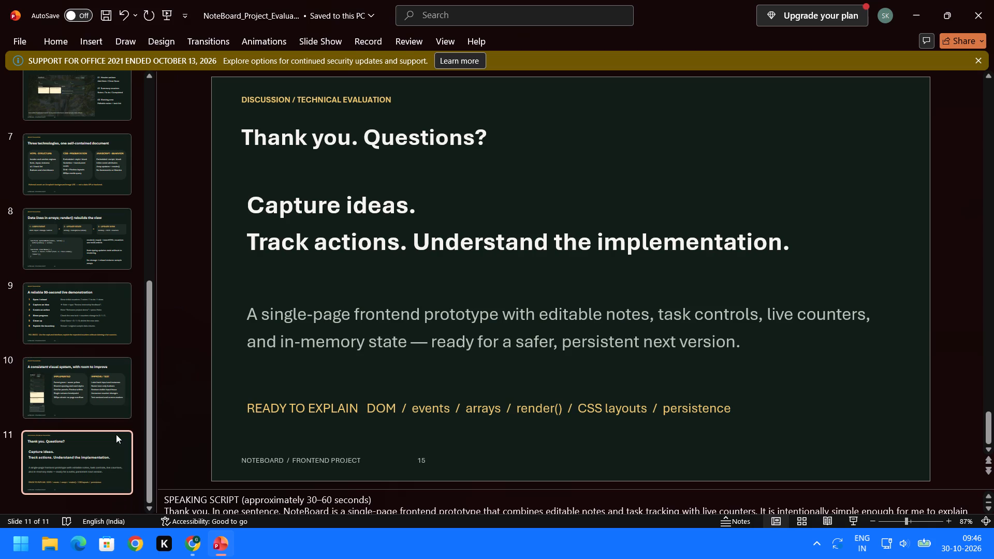
Look through the remaining slides from slide 10 back to the title slide.
click(105, 395)
click(92, 324)
drag(90, 247, 96, 248)
click(107, 178)
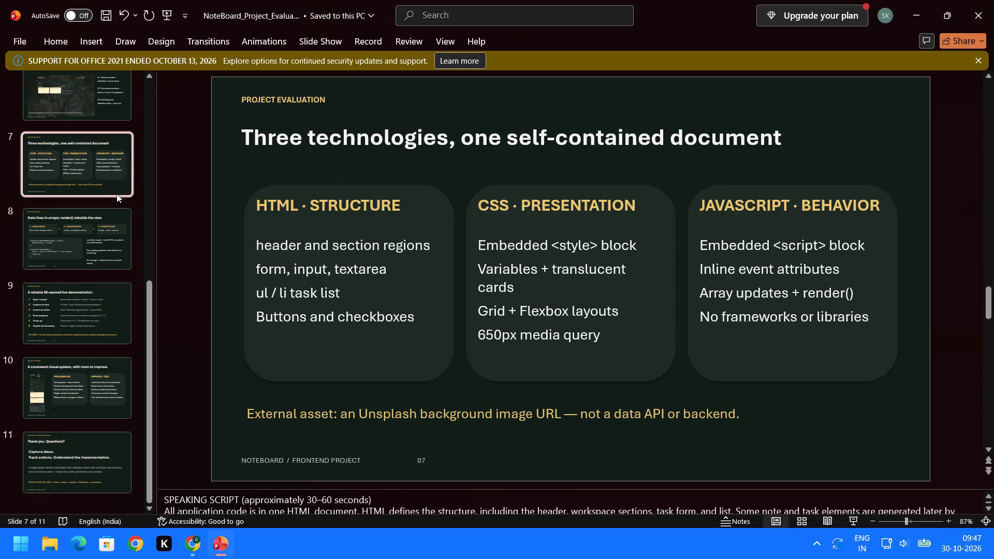
scroll(117, 195, up, 5)
click(78, 196)
click(65, 151)
scroll(73, 120, up, 4)
drag(72, 178, 67, 178)
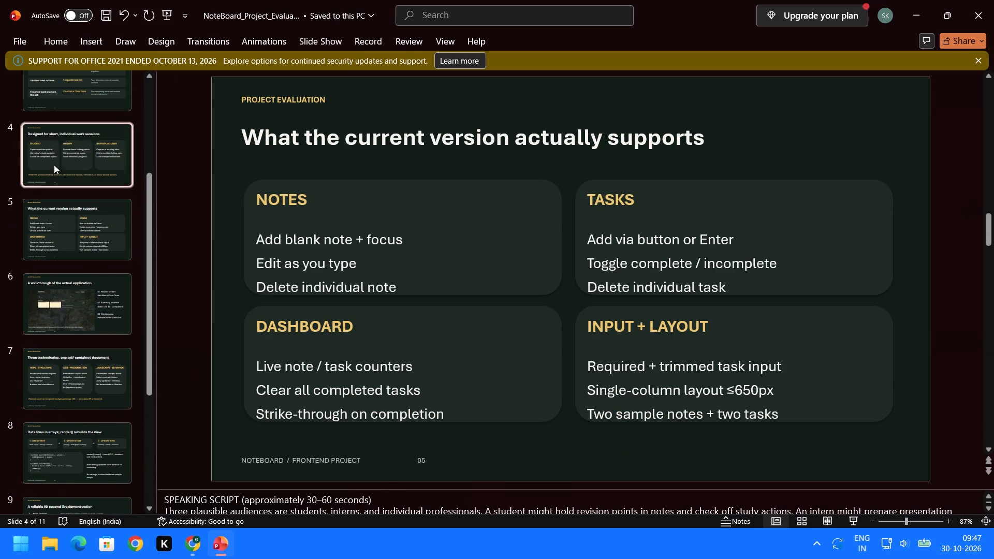
scroll(55, 159, up, 3)
drag(64, 155, 57, 153)
scroll(37, 147, up, 6)
click(42, 134)
click(76, 183)
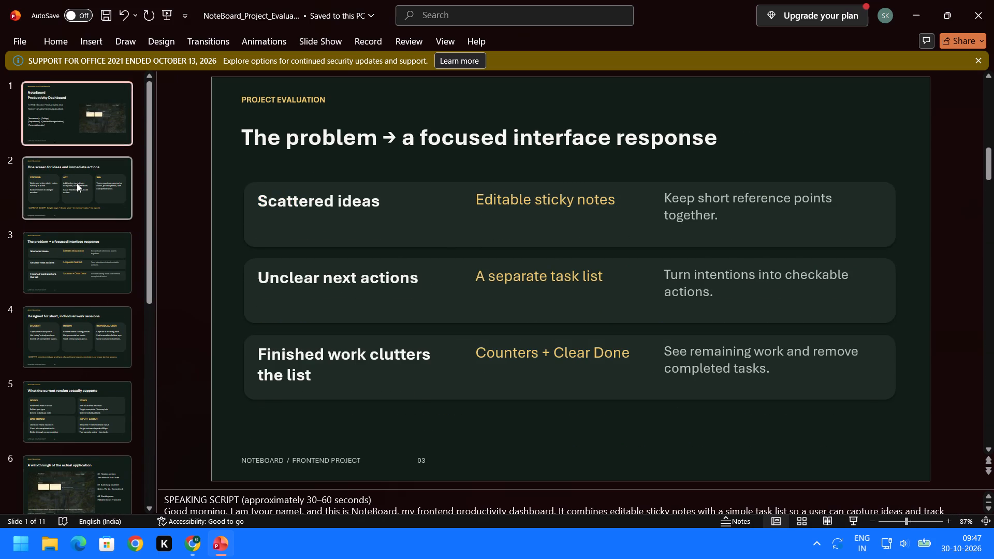
click(83, 139)
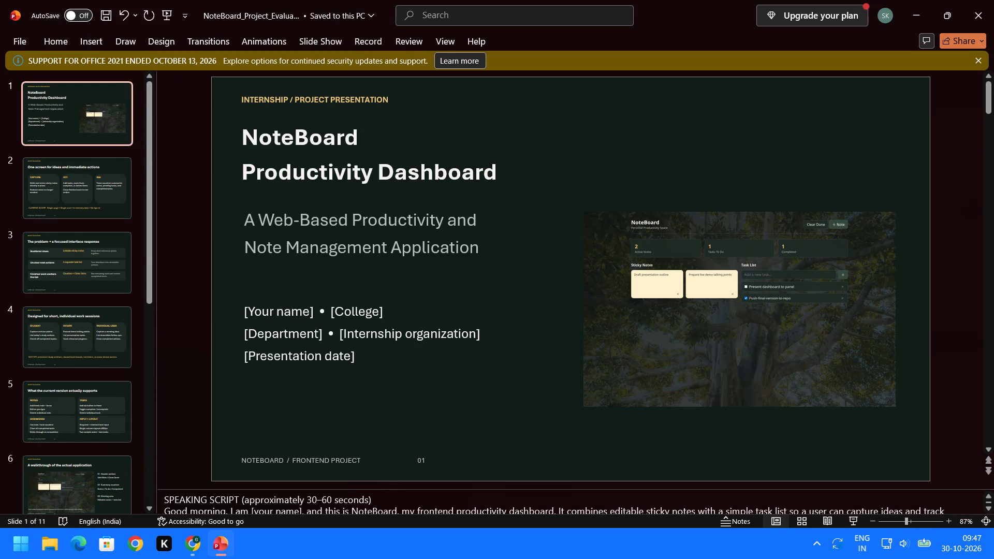
On the title slide, replace the "Your name" placeholder text inside its brackets with the presenter's name.
click(308, 317)
click(310, 316)
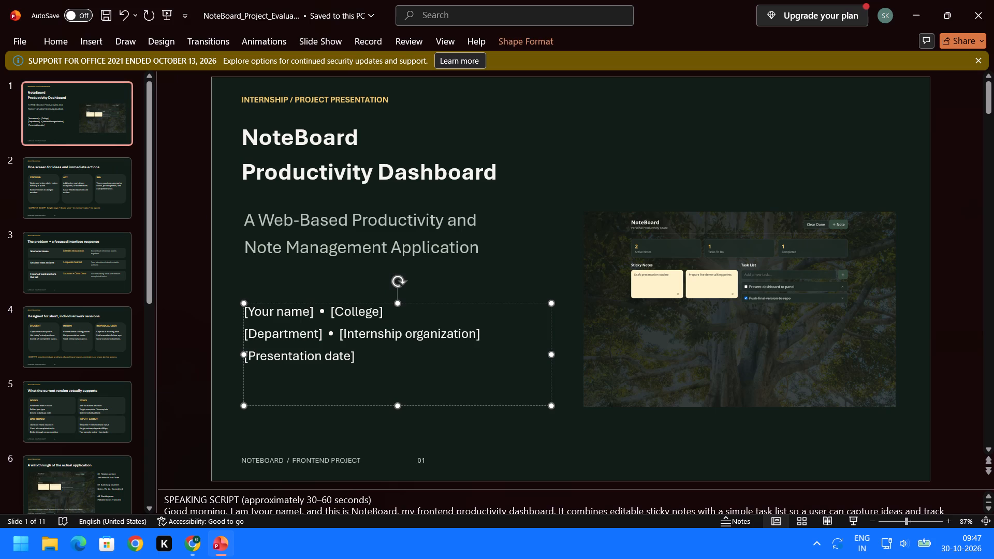
key(BackSpace)
key(BackSpace)
key(BackSpace)
key(BackSpace)
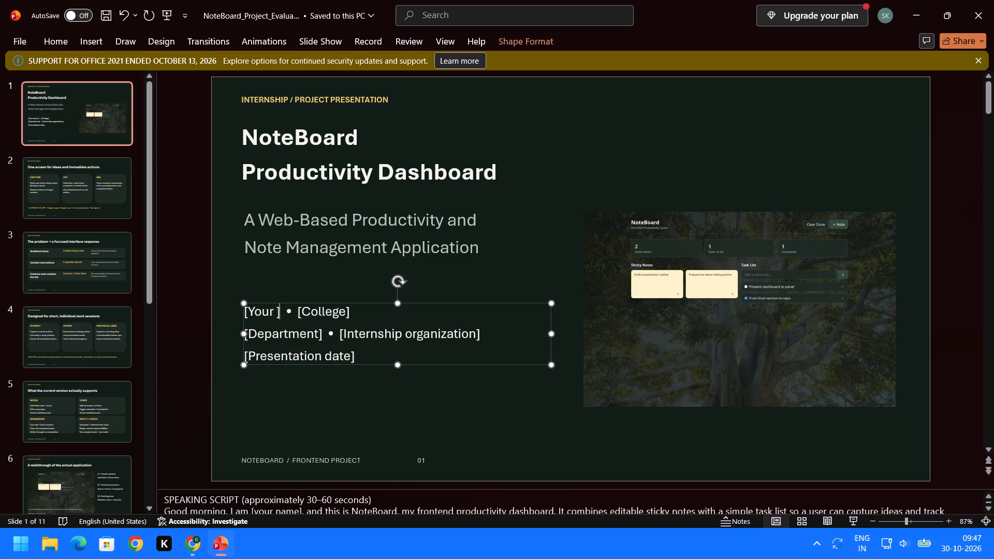
key(BackSpace)
key(BackSpace)
key(BackSpace)
key(BackSpace)
key(BackSpace)
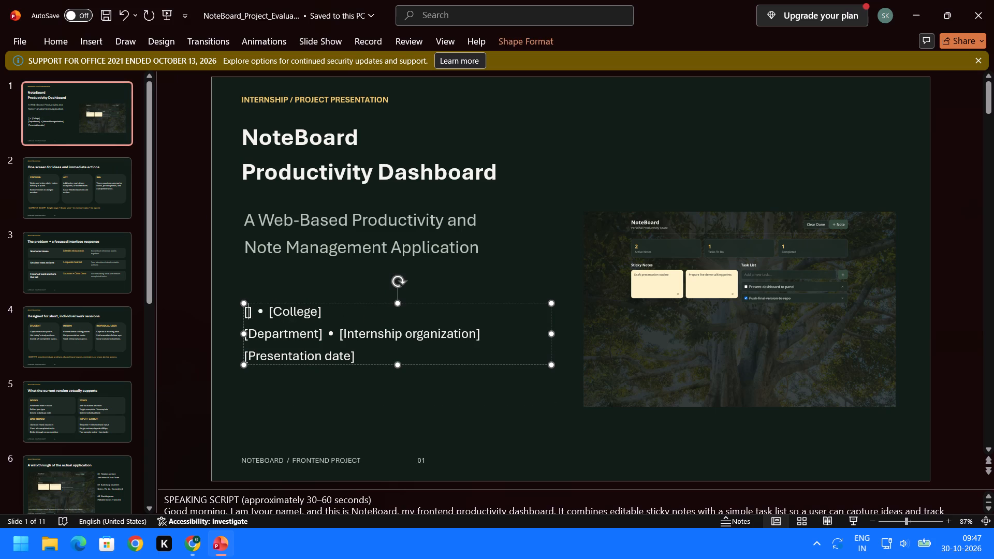
key(Right)
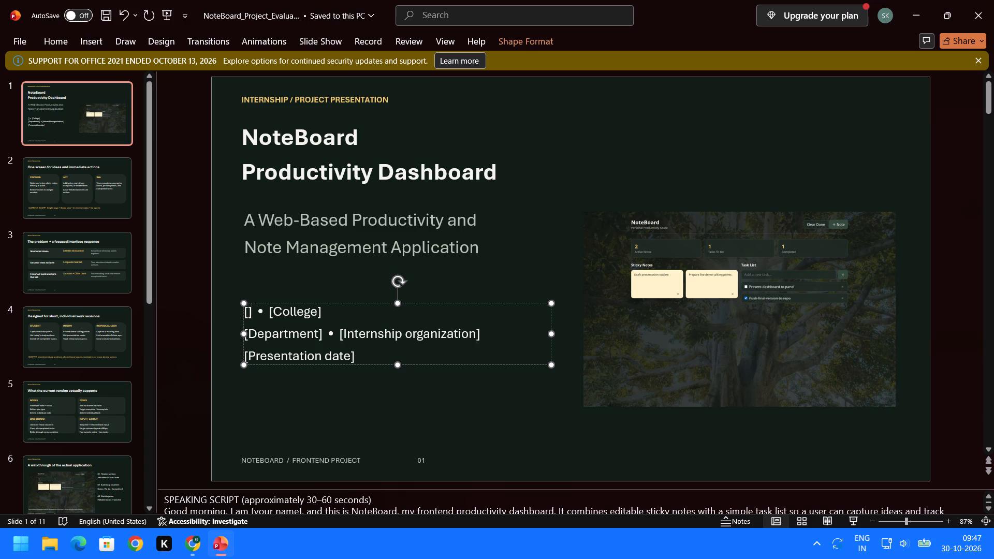
click(419, 356)
click(478, 387)
click(429, 358)
click(245, 312)
key(Right)
key(Up)
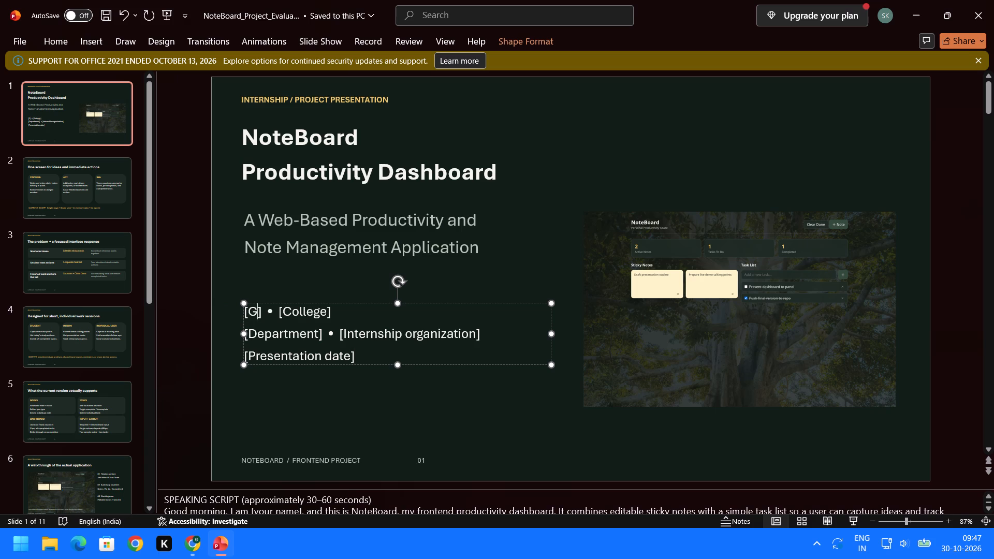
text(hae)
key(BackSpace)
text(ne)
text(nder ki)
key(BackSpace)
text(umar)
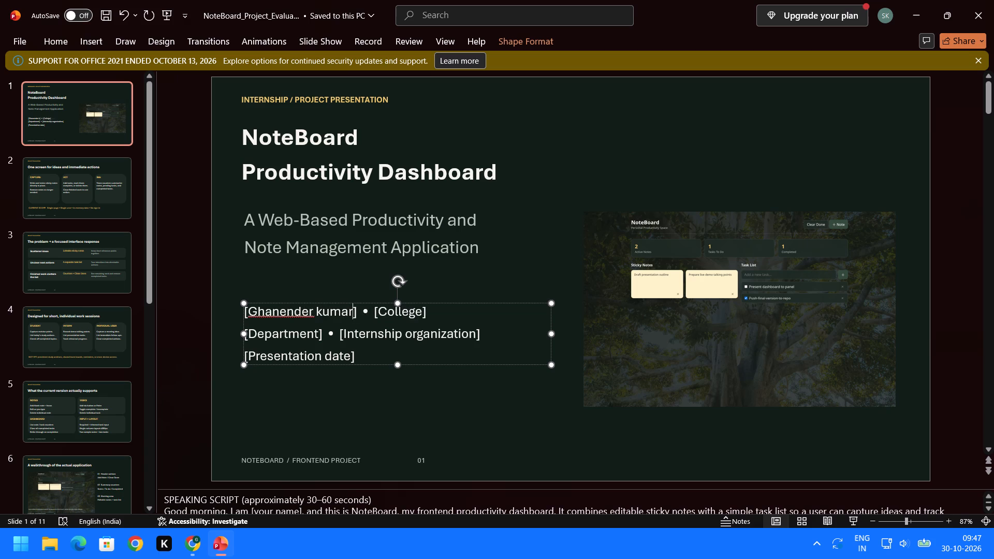
Replace the "College" placeholder text inside its brackets on the title slide with "Shri Mata Vaishno Devi universty".
click(422, 314)
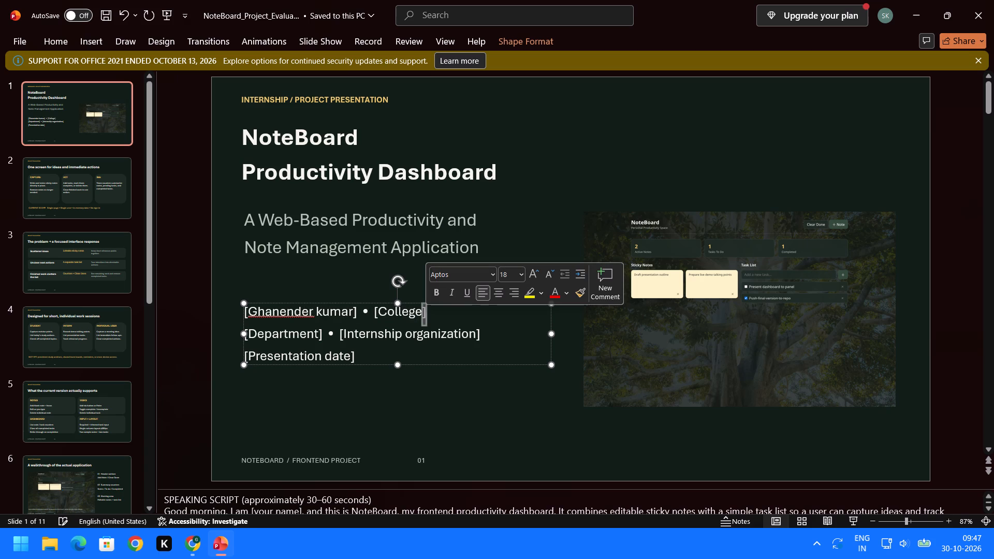
key(Left)
key(BackSpace)
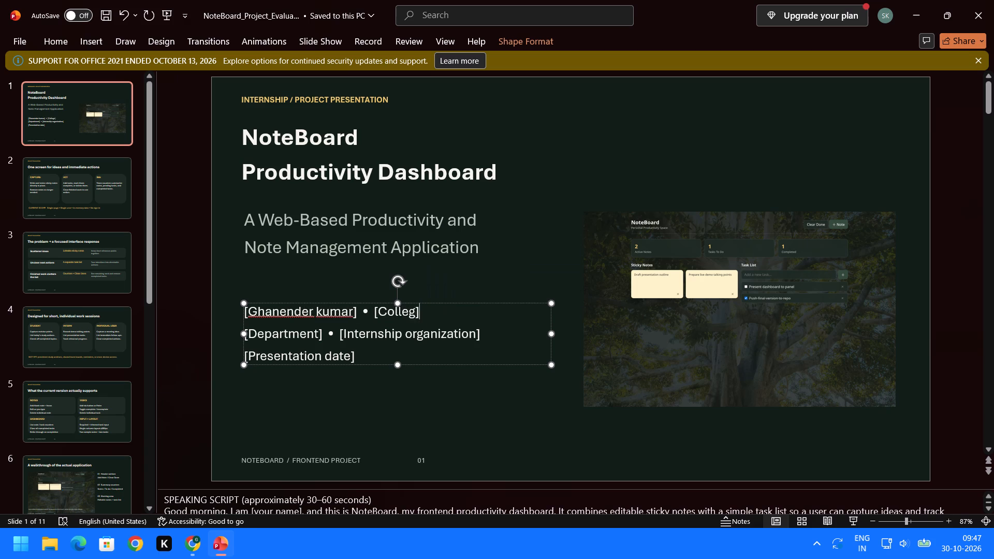
key(BackSpace)
key(BackSpace)
key(BackSpace)
key(BackSpace)
key(BackSpace)
key(BackSpace)
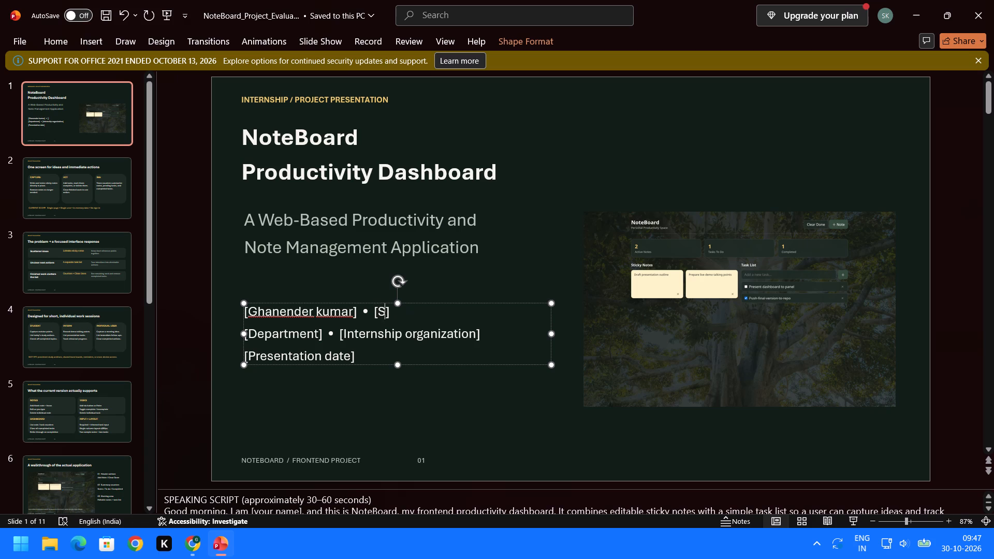
text(hri mata)
key(BackSpace)
key(BackSpace)
key(BackSpace)
key(BackSpace)
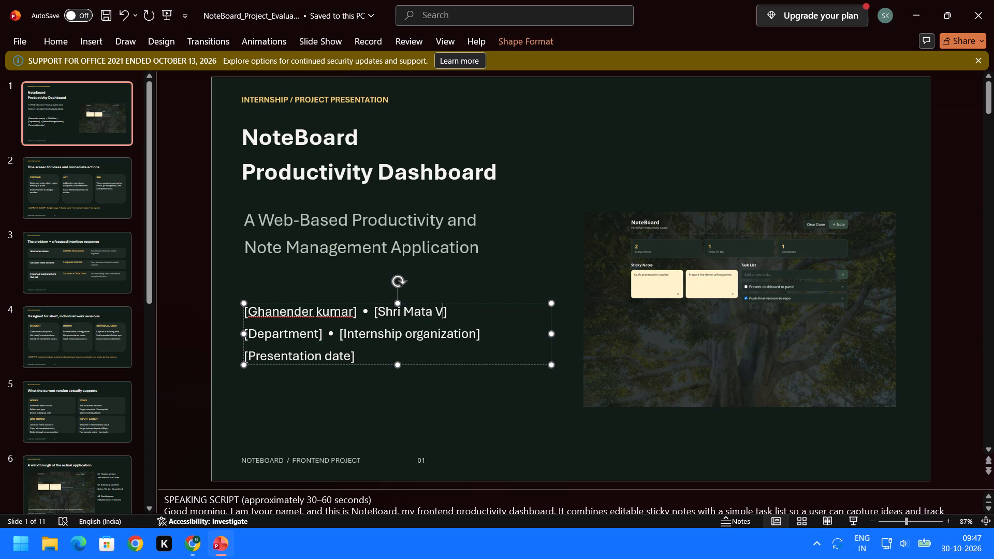
text(ishno)
key(space)
text(evi univer)
text(sty)
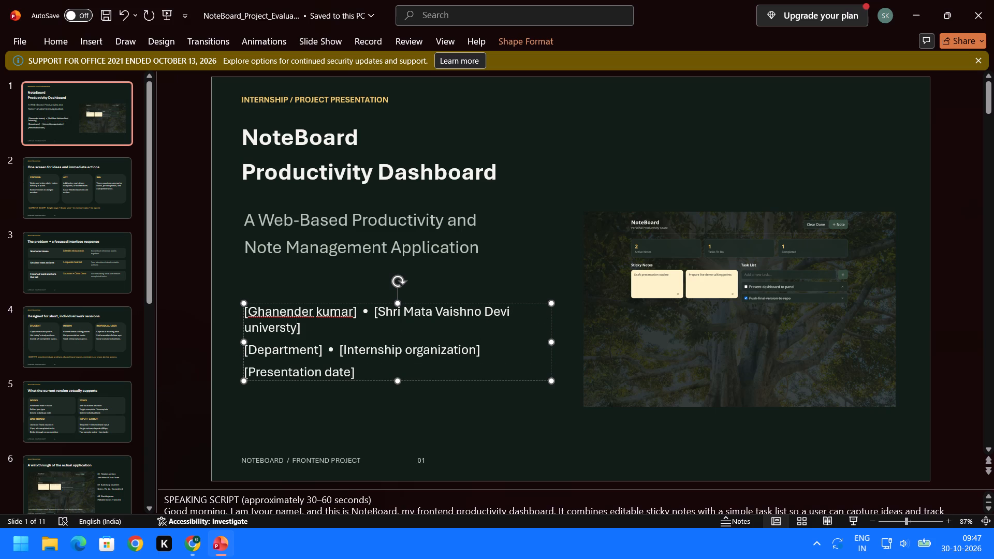
key(BackSpace)
key(BackSpace)
key(BackSpace)
text(sty)
Replace the "Department" placeholder text inside its brackets on the title slide with "computer Science".
key(Down)
key(Right)
key(Right)
key(Right)
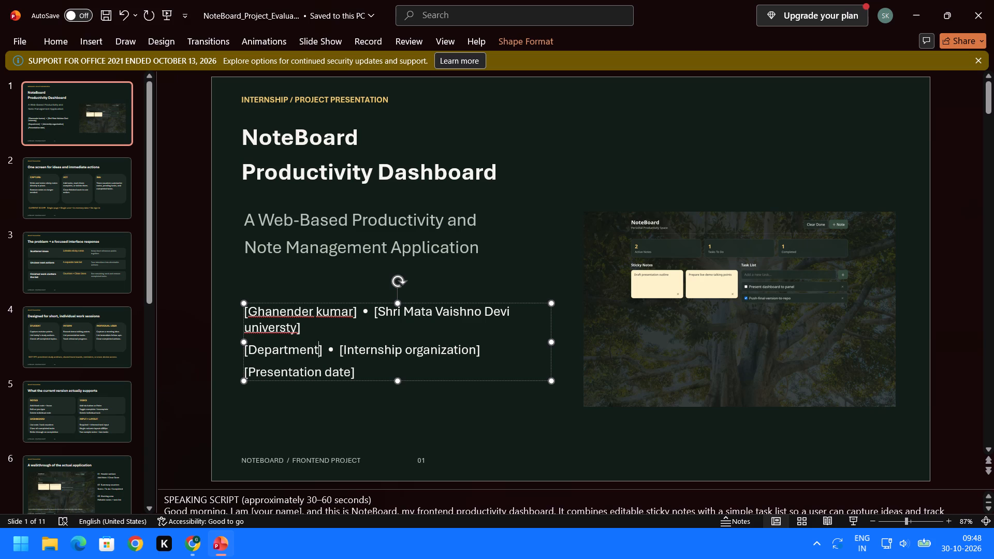
key(BackSpace)
key(BackSpace)
key(BackSpace)
key(BackSpace)
key(BackSpace)
key(BackSpace)
key(BackSpace)
key(BackSpace)
key(BackSpace)
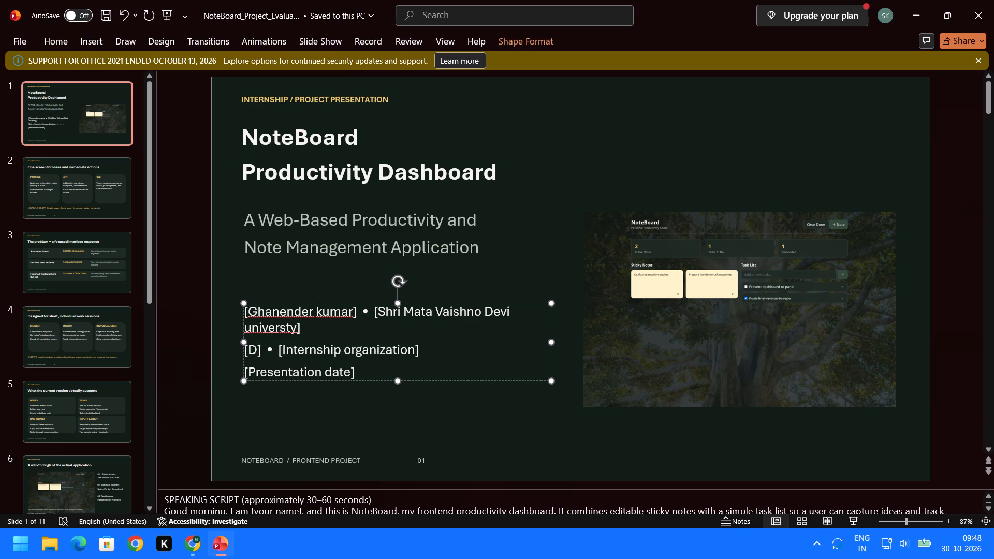
key(BackSpace)
text(como)
key(BackSpace)
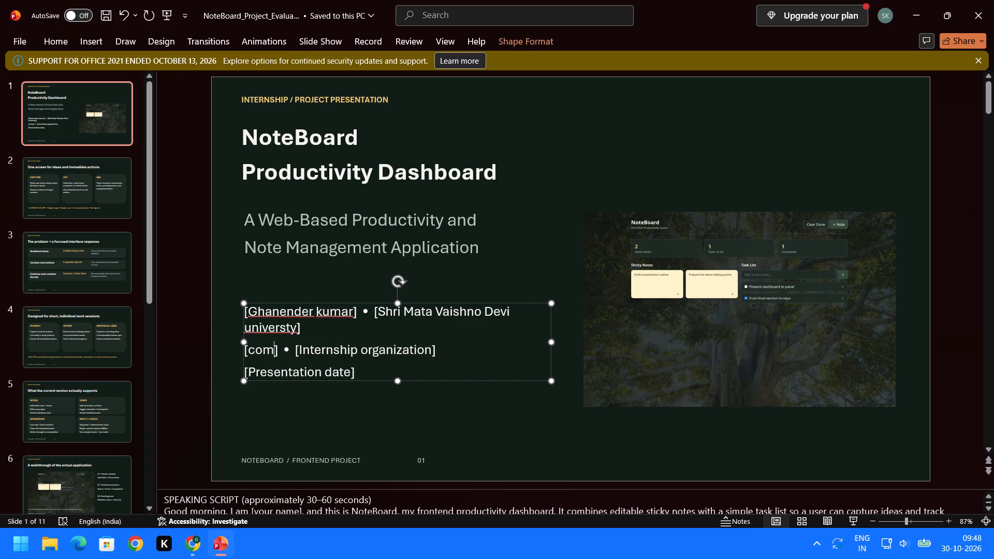
text(puter)
key(space)
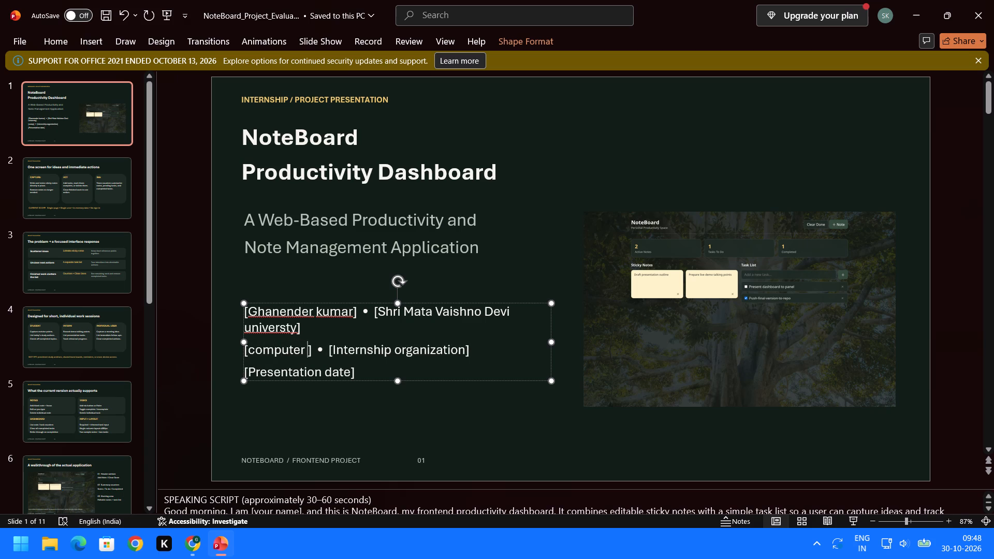
text(cience)
Add ": Internpe" after "Internship organization" inside its brackets on the title slide.
key(Right)
key(Right)
key(Right)
key(Right)
key(Right)
key(Right)
key(Right)
key(Right)
key(Right)
key(Right)
key(Right)
key(Right)
key(Right)
key(Right)
key(Right)
key(Right)
key(Right)
key(Right)
key(Right)
key(Right)
key(Right)
key(Right)
key(Right)
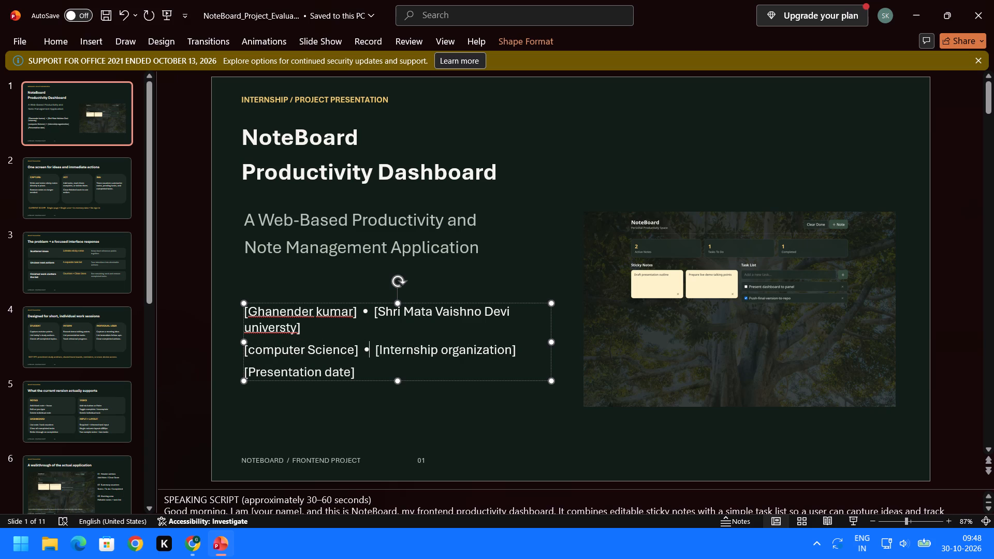
key(Right)
key(Right)
key(Right)
key(Right)
key(Left)
text(:)
key(space)
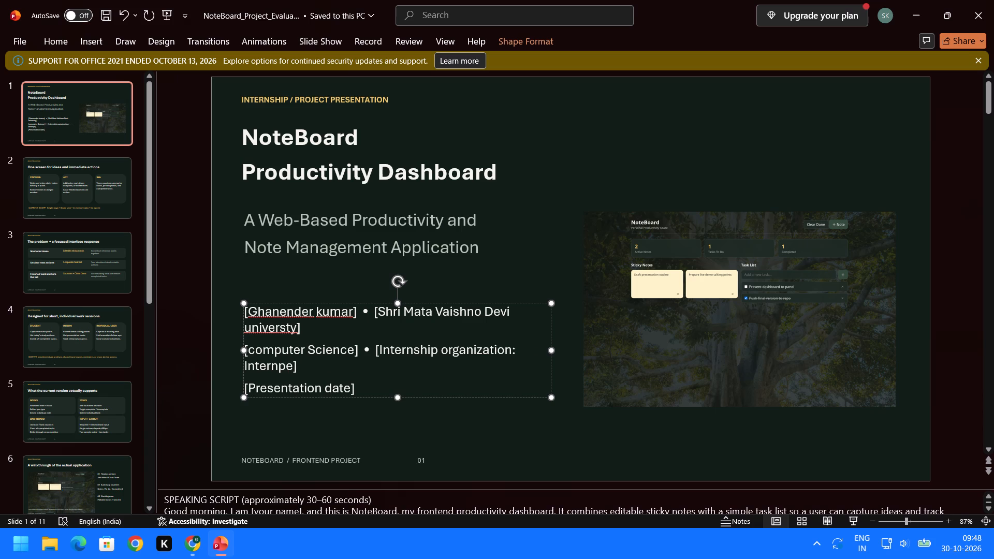
Replace the "Presentation date" placeholder text inside its brackets with "Date: 30-10-2026".
key(Down)
key(Right)
key(Right)
key(Right)
key(Right)
key(Right)
key(Right)
key(Right)
key(Right)
key(Right)
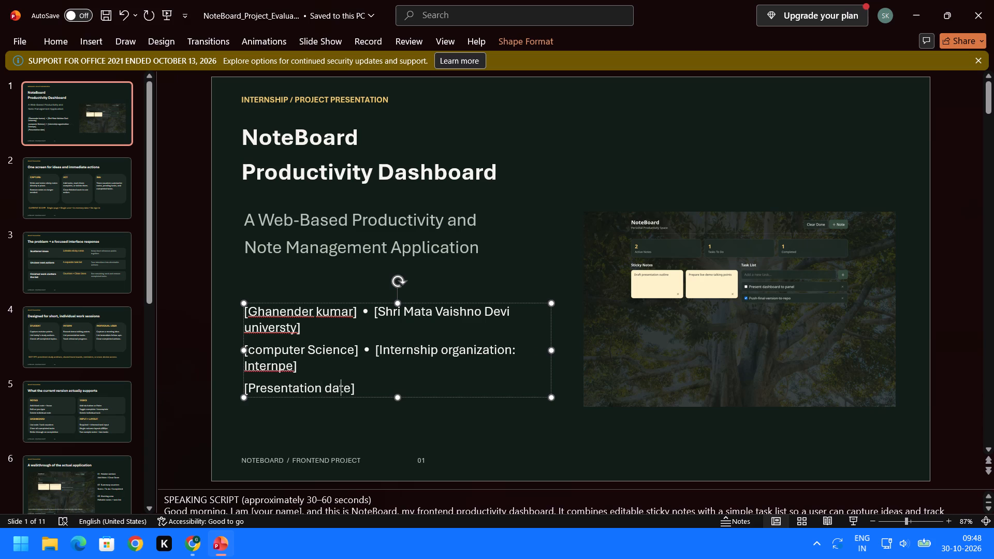
key(Right)
key(BackSpace)
key(BackSpace)
key(BackSpace)
key(BackSpace)
key(BackSpace)
key(BackSpace)
key(BackSpace)
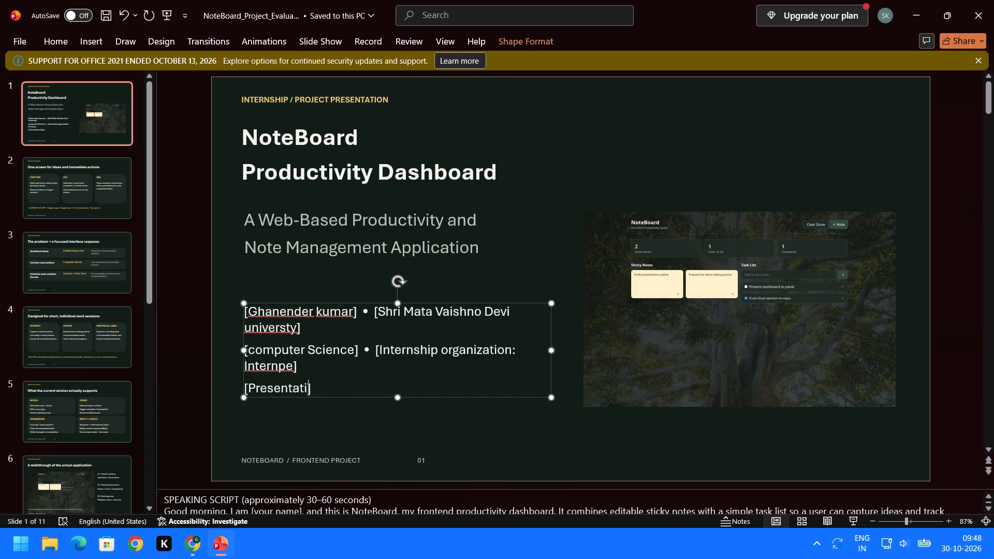
key(BackSpace)
key(BackSpace)
key(BackSpace)
key(BackSpace)
key(BackSpace)
key(BackSpace)
key(BackSpace)
key(BackSpace)
key(BackSpace)
key(BackSpace)
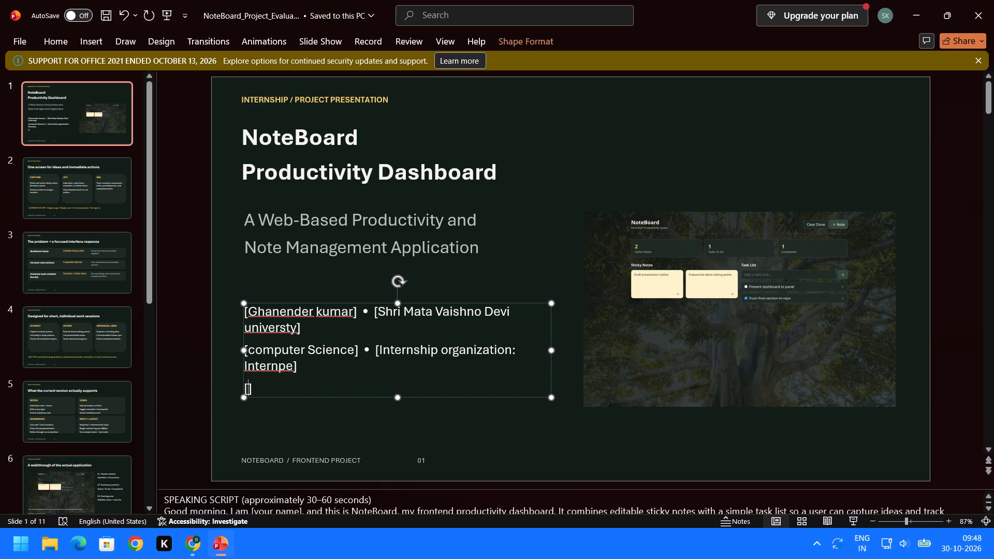
key(d)
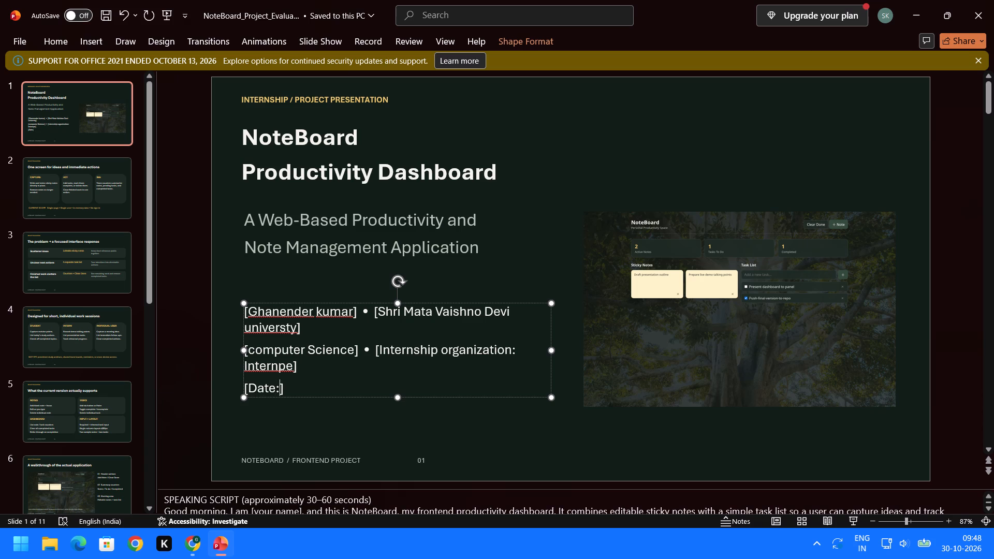
text(30)
text(-10)
text(-2026)
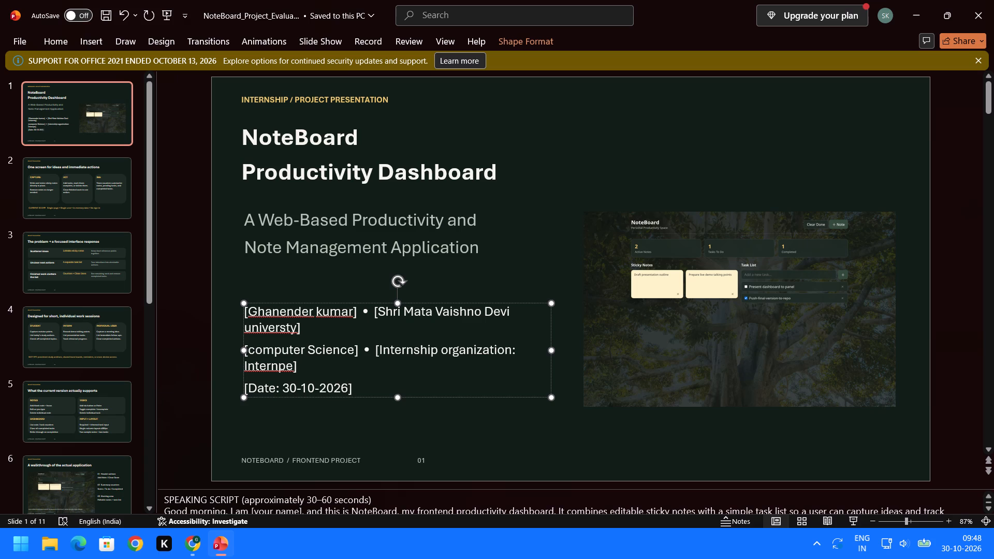
Remove the square brackets around the date line on the title slide.
click(366, 386)
key(BackSpace)
key(Left)
key(Left)
key(Left)
key(Left)
key(Left)
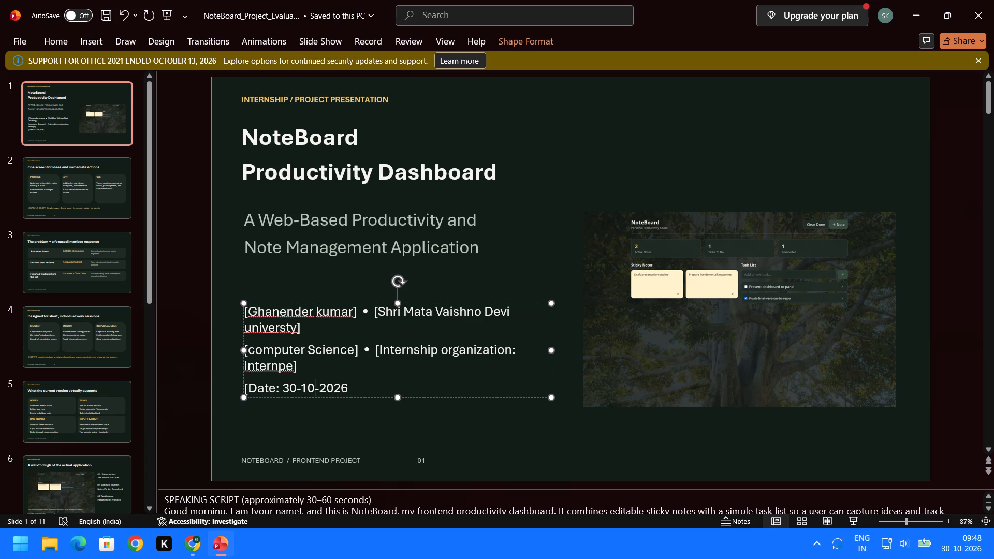
key(Left)
key(Left)
key(Left)
key(Left)
key(Left)
key(Left)
key(Left)
key(Left)
key(Left)
key(Left)
key(Left)
key(Left)
key(Right)
key(BackSpace)
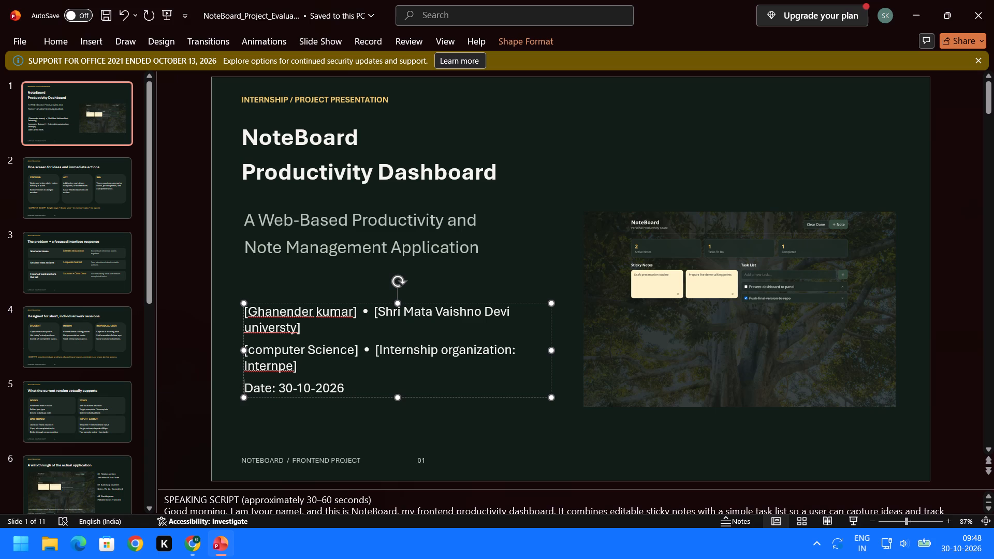
Remove the square brackets around "Internship organization: Internpe" on the title slide.
click(303, 365)
key(BackSpace)
key(Left)
key(Up)
key(Right)
key(Right)
key(Right)
key(Right)
key(Right)
key(Right)
key(Right)
key(Right)
key(Right)
key(Right)
key(Right)
key(Right)
key(Right)
key(Right)
key(Right)
key(Right)
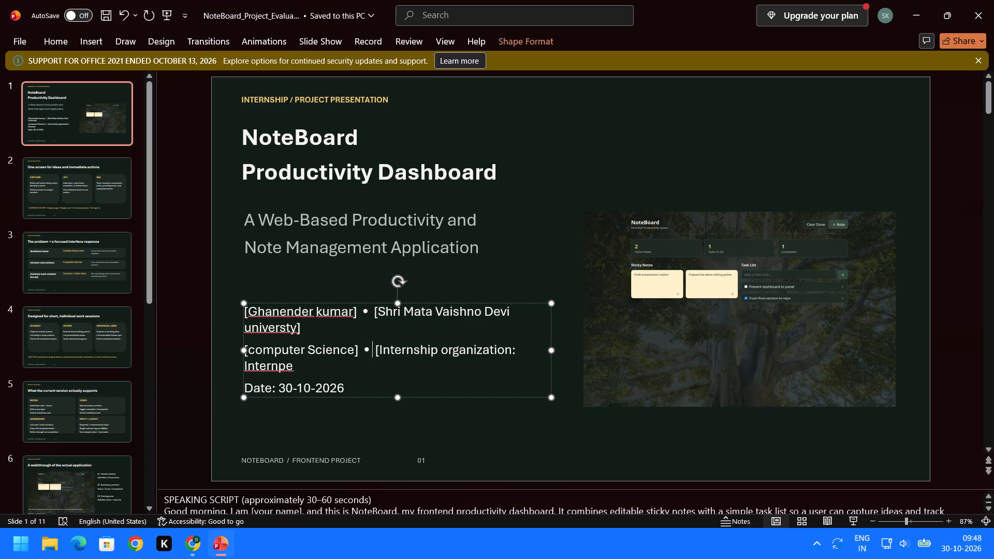
key(Right)
key(Right)
key(BackSpace)
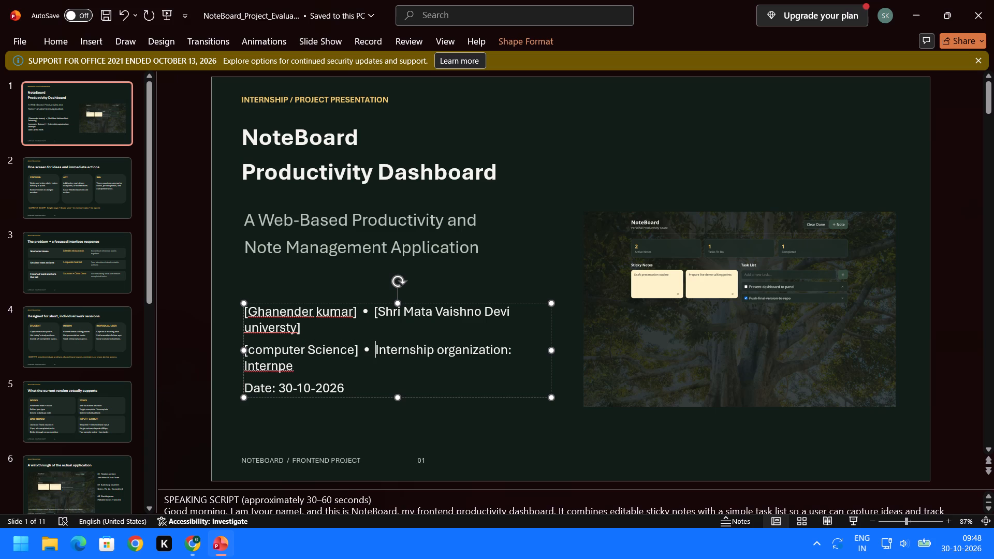
Delete the bullet separator after "[computer Science]" and move the internship organization text onto its own line without leading spaces.
key(Left)
key(Left)
key(Right)
key(Right)
key(Left)
key(Left)
key(BackSpace)
key(Left)
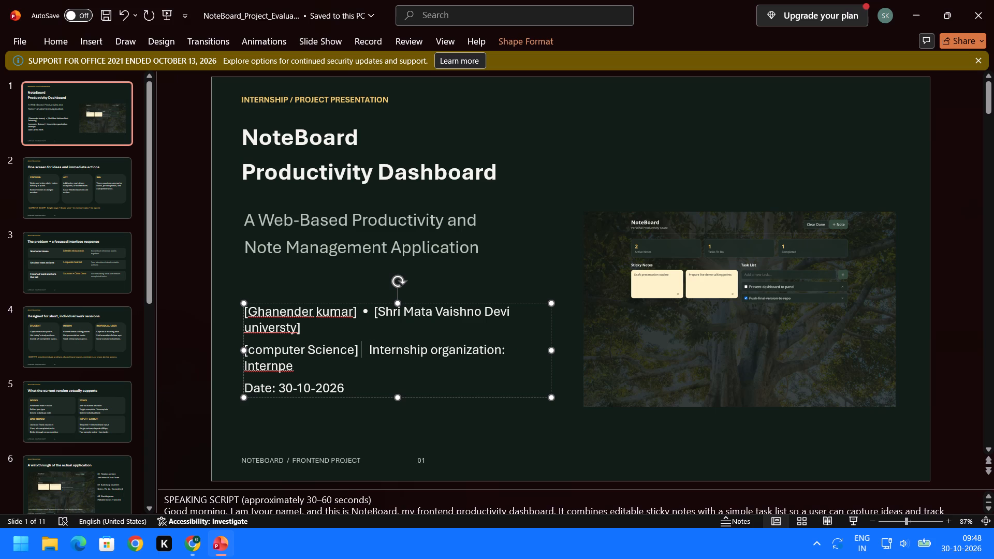
key(Return)
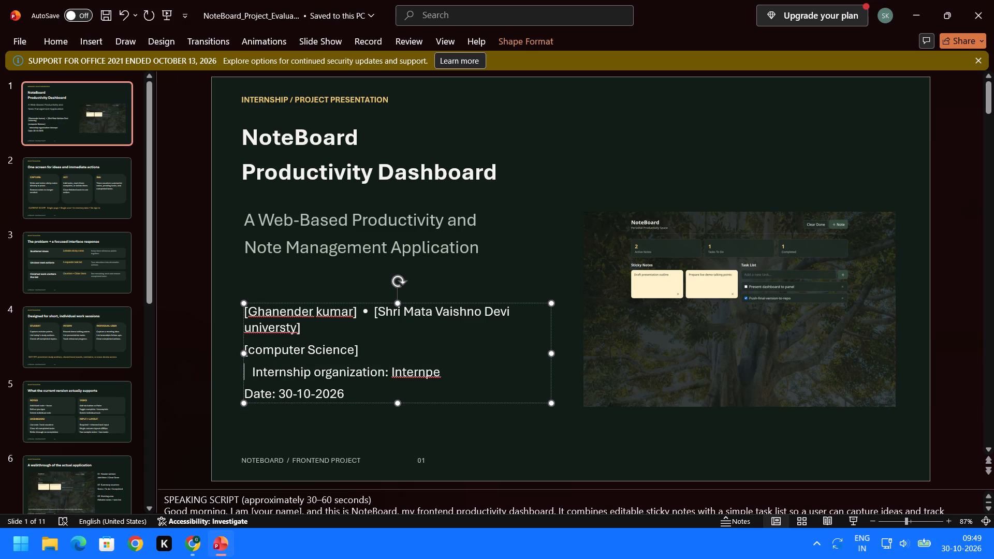
key(Right)
key(Right)
key(Right)
key(BackSpace)
key(BackSpace)
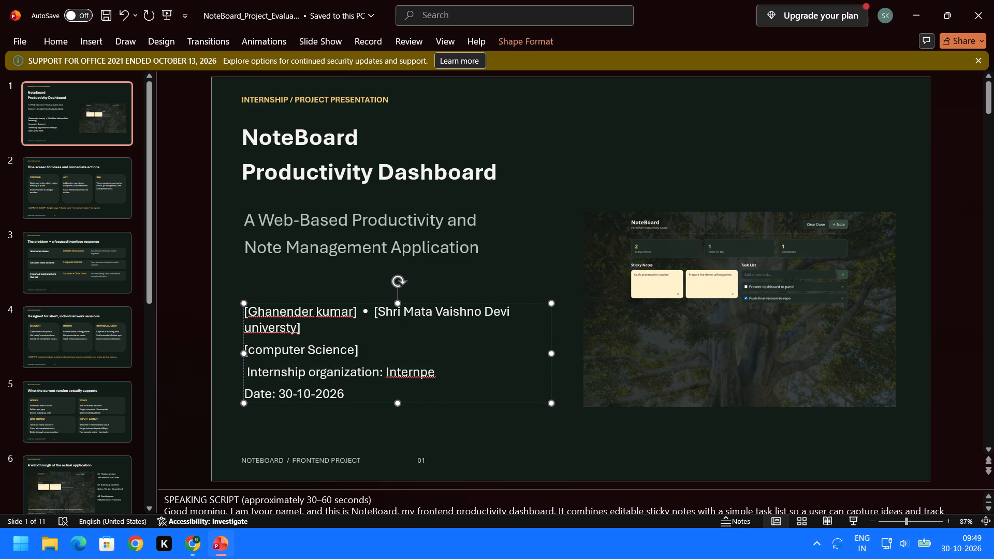
key(BackSpace)
Remove the square brackets around "computer Science" on the title slide.
key(Up)
key(Right)
key(Right)
key(Right)
key(Right)
key(Right)
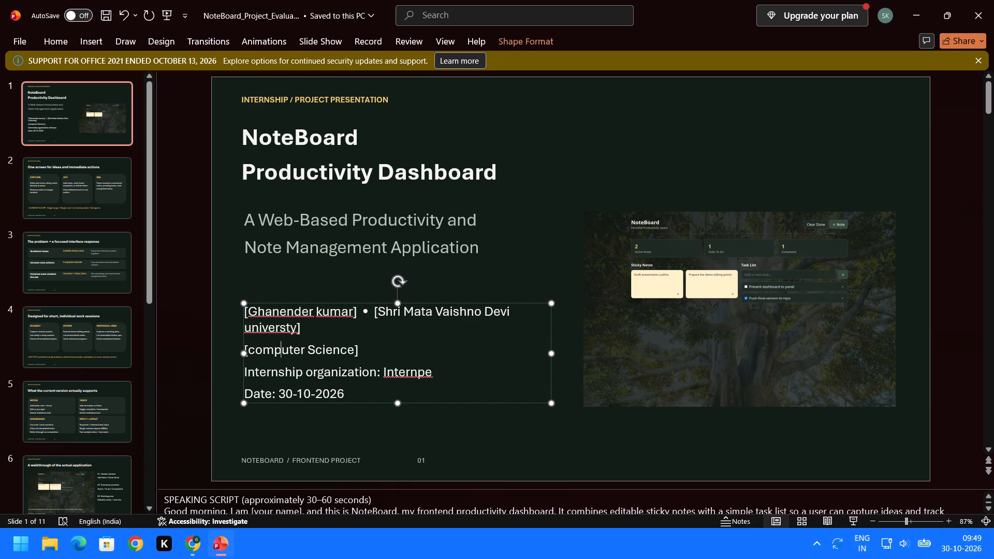
key(Right)
key(Right)
key(Right)
key(Right)
key(Right)
key(Right)
key(Right)
key(Right)
key(Right)
key(Right)
key(Right)
key(Right)
key(Right)
key(BackSpace)
key(Left)
key(Left)
key(Left)
key(Left)
key(Left)
key(Left)
key(Left)
key(Left)
key(Left)
key(Left)
key(Left)
key(Left)
key(Left)
key(Left)
key(Left)
key(Left)
key(BackSpace)
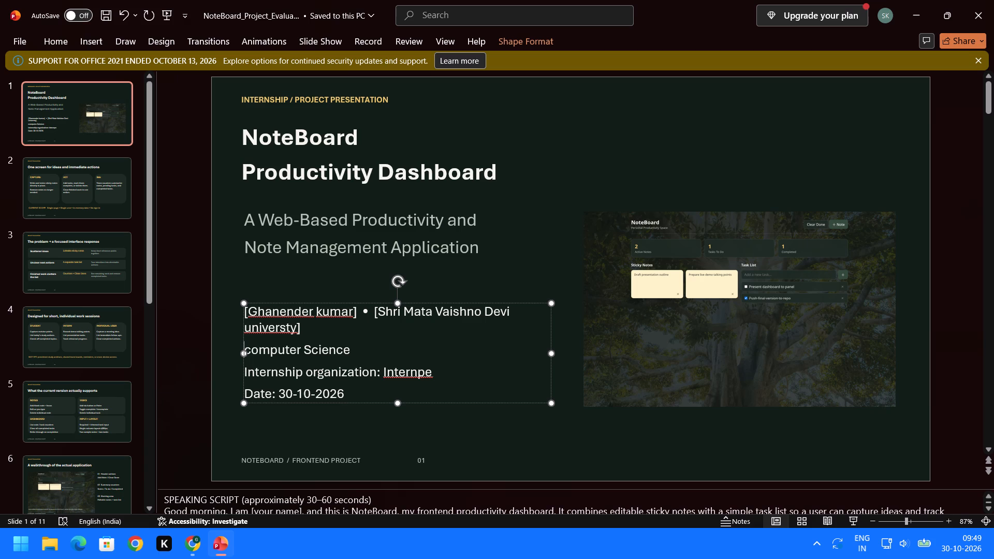
Add the label "Branch : " in front of "computer Science" on the title slide.
text(ranch)
key(space)
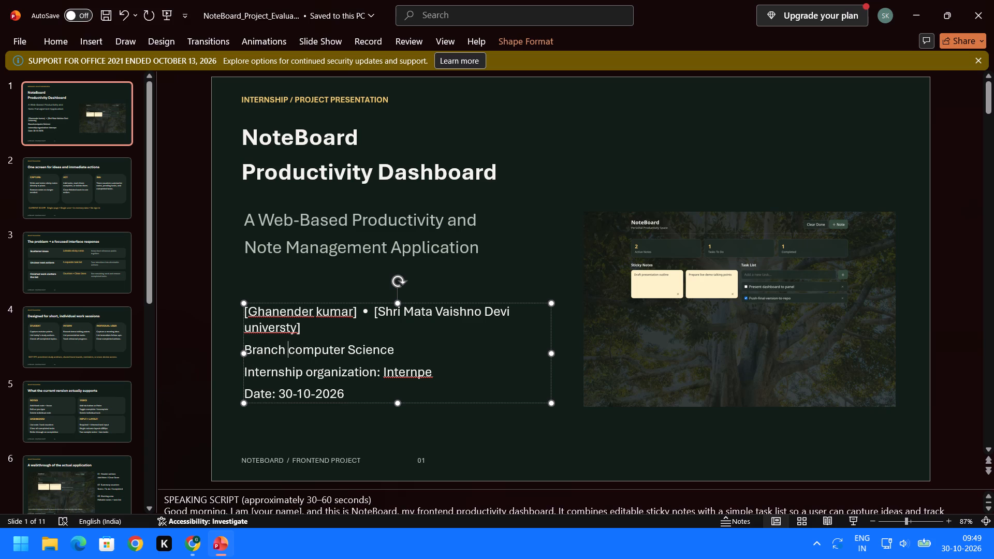
text(:)
key(space)
Remove the closing square bracket after the university name on the title slide.
key(Up)
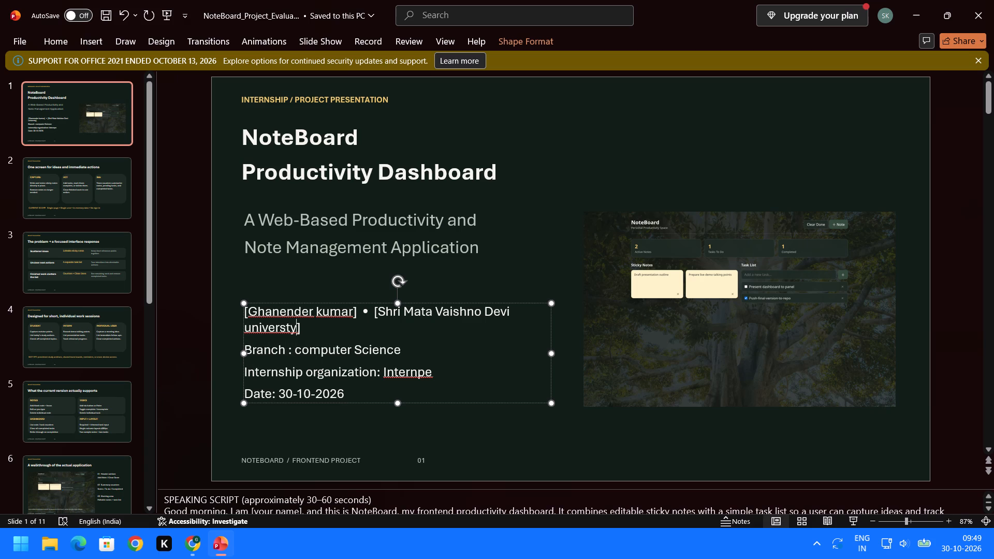
key(Right)
key(BackSpace)
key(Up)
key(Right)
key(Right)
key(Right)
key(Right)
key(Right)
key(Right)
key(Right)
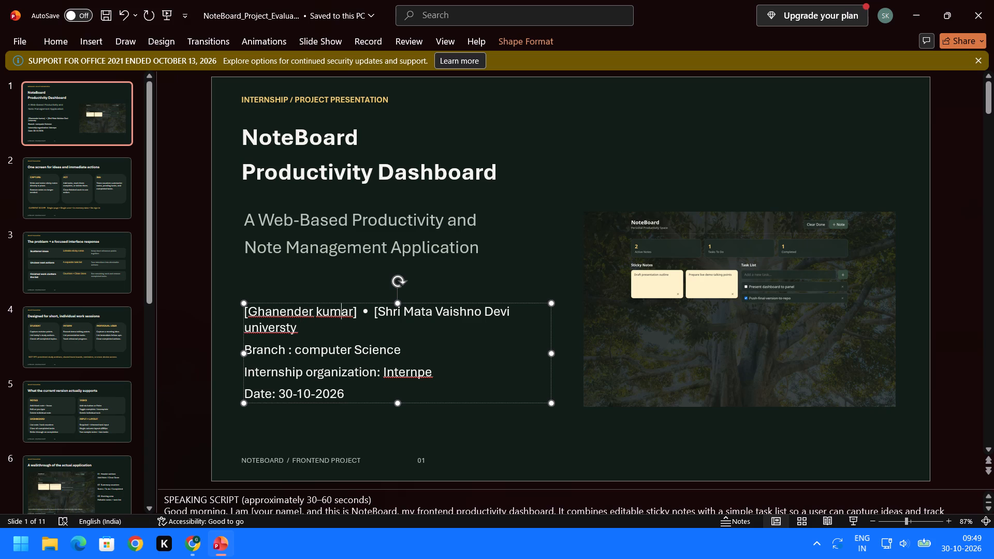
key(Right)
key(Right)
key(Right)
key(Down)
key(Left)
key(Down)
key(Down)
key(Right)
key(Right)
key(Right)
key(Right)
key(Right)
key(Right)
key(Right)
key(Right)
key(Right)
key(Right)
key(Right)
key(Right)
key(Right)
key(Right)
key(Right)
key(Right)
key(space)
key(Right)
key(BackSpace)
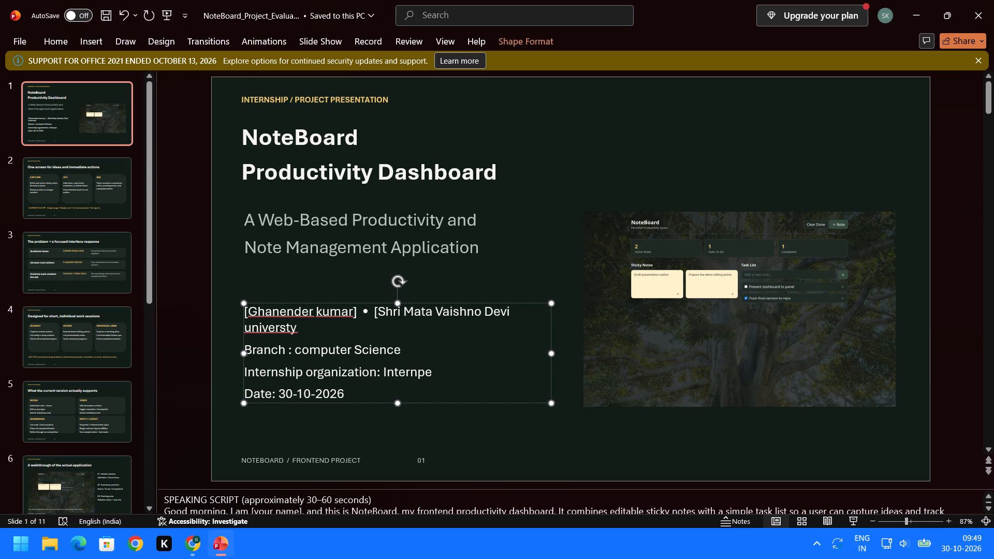
Remove the opening square bracket before "Shri Mata Vaishno Devi" and move the university name onto its own line.
key(Up)
key(Up)
key(Up)
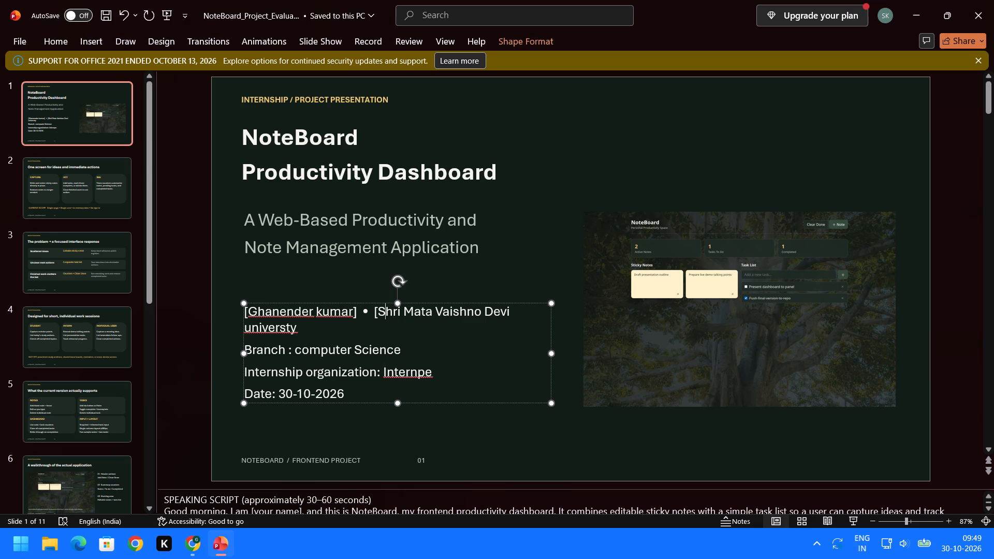
key(Left)
key(BackSpace)
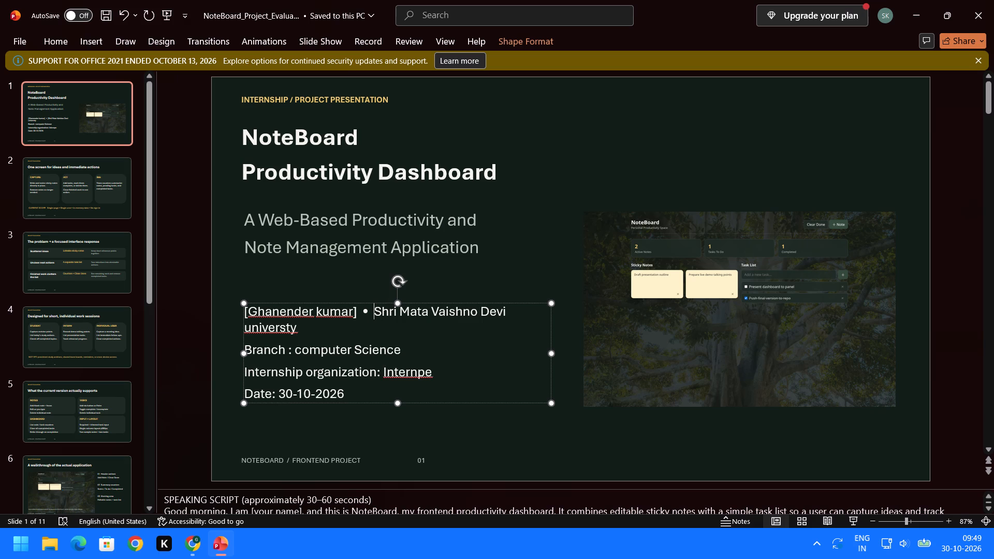
key(Return)
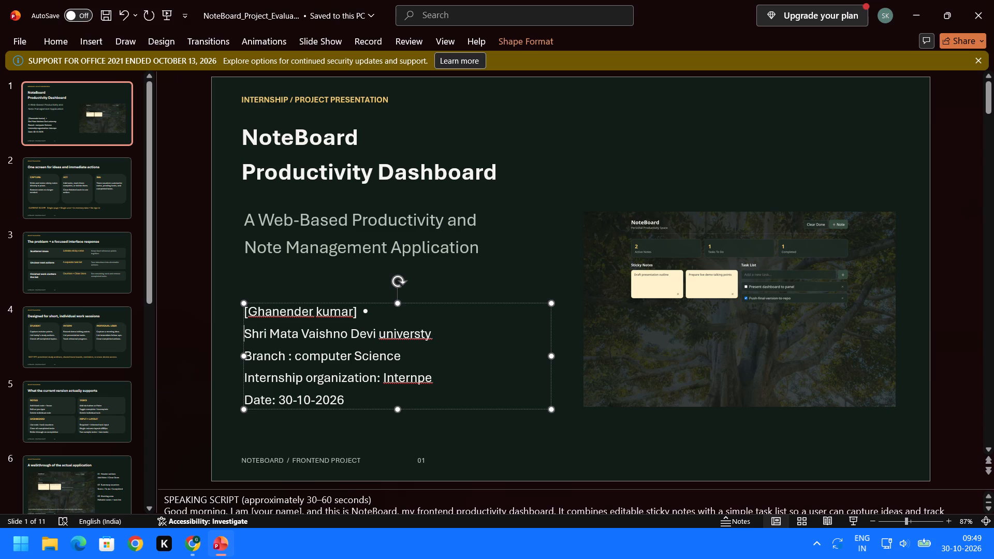
Add the label "Universty :" in front of the university name.
text(niversty)
key(Right)
key(Left)
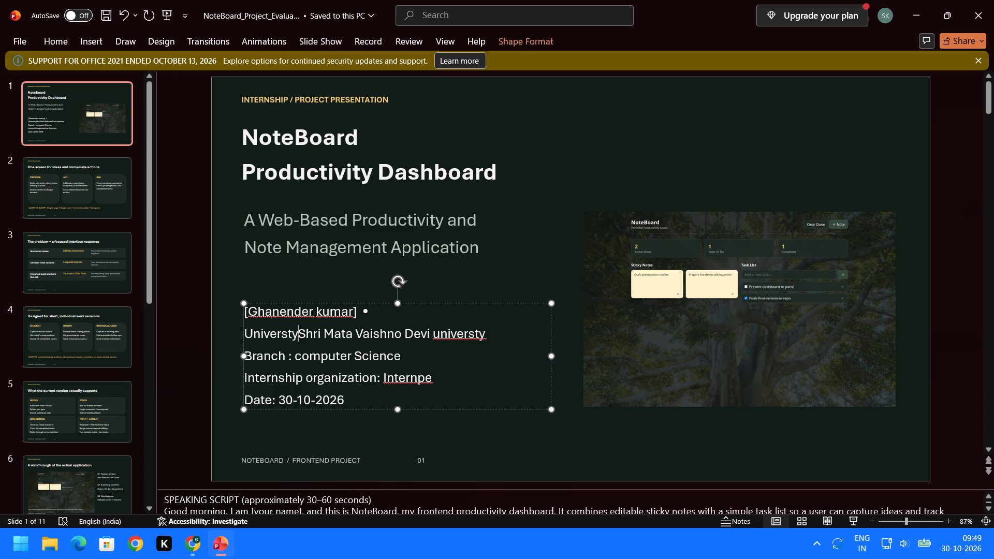
key(space)
text(:)
Capitalize the last word of the university name so it reads "Universty".
key(Right)
key(Right)
key(Right)
key(Right)
key(Right)
key(Right)
key(Right)
key(Right)
key(Right)
key(Right)
key(Right)
key(Right)
key(Right)
key(Right)
key(Right)
key(Right)
key(Right)
key(Right)
key(Right)
key(Right)
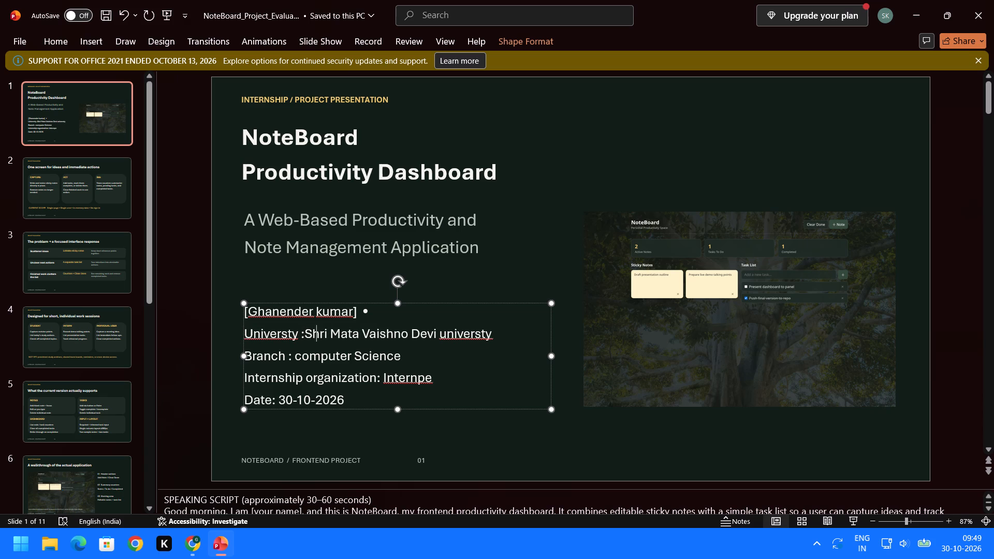
key(Right)
key(Right)
key(Right)
key(Left)
key(Left)
key(Left)
key(Left)
key(Left)
key(Left)
key(Left)
key(Left)
key(Left)
key(Right)
key(BackSpace)
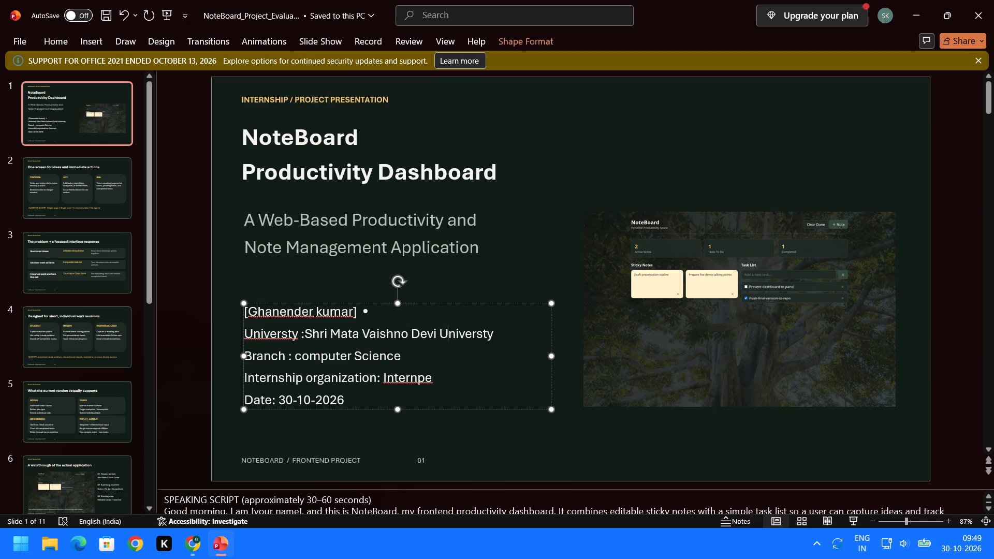
Delete the closing square bracket, extra spaces and bullet separator after the student's name on the title slide.
click(356, 315)
key(equal)
key(BackSpace)
key(BackSpace)
key(Right)
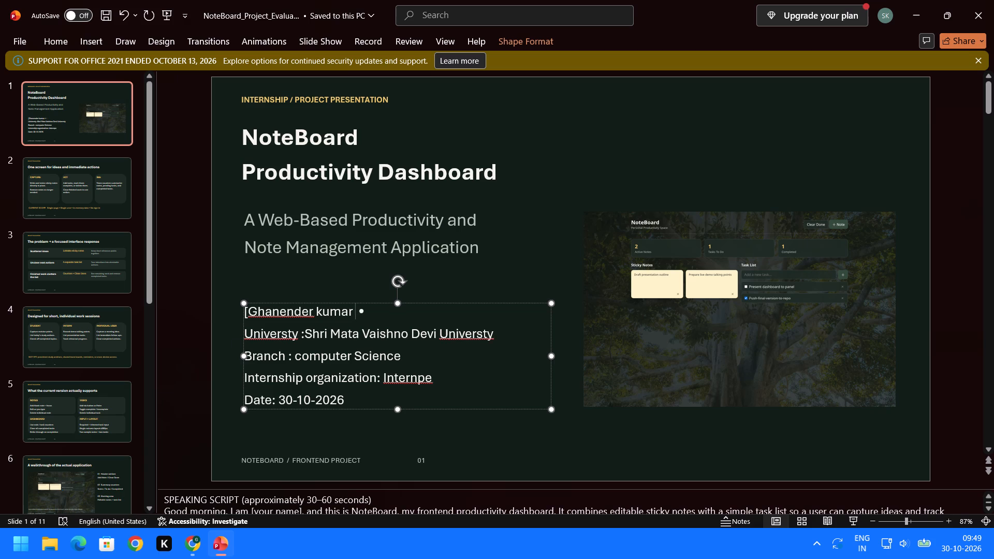
key(BackSpace)
key(Right)
key(BackSpace)
key(Right)
key(BackSpace)
Remove the opening square bracket before the student's name.
key(Left)
key(Left)
key(Left)
key(Left)
key(Left)
key(Left)
key(Left)
key(Left)
key(Left)
key(Left)
key(Left)
key(Left)
key(Left)
key(Left)
key(Left)
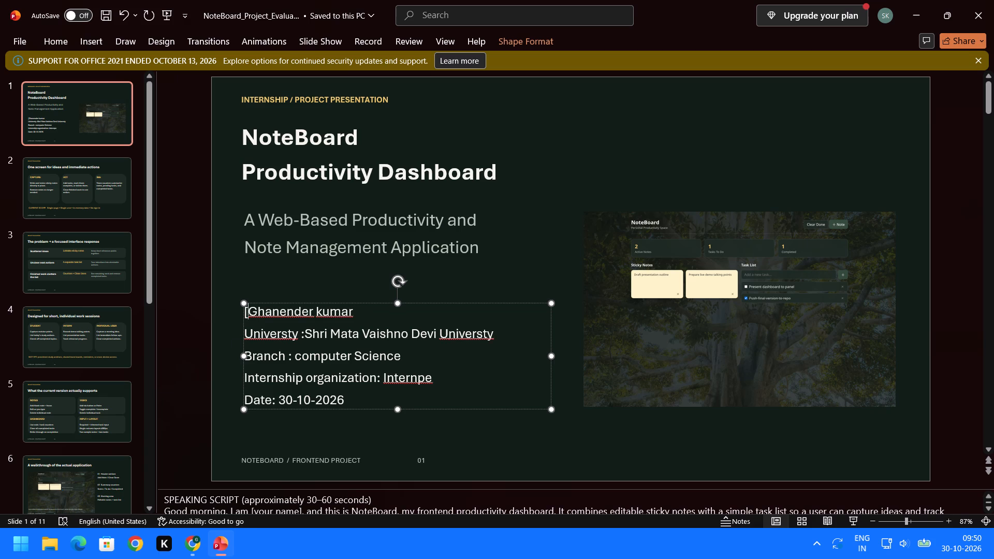
key(BackSpace)
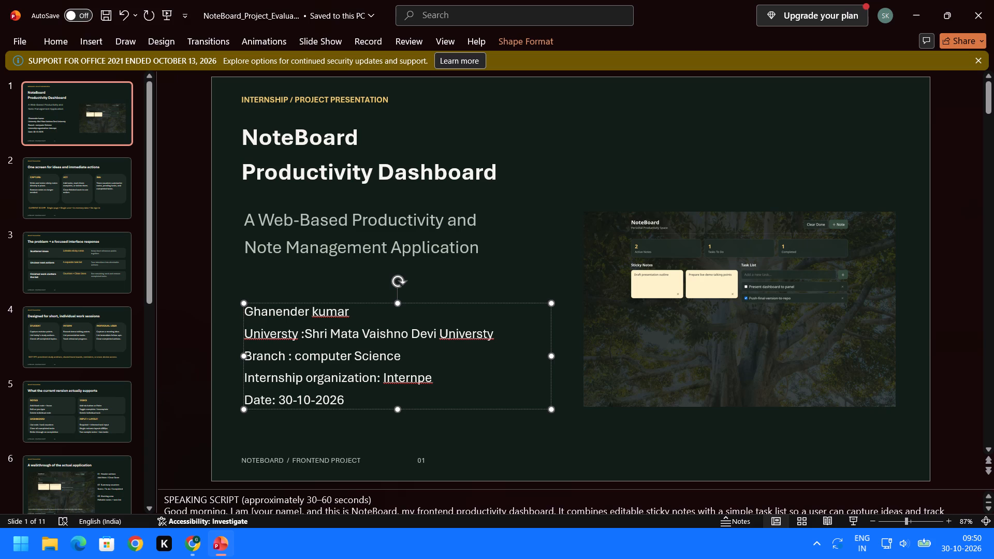
Add the label "Name :" in front of the student's name on the title slide.
text(ame)
key(space)
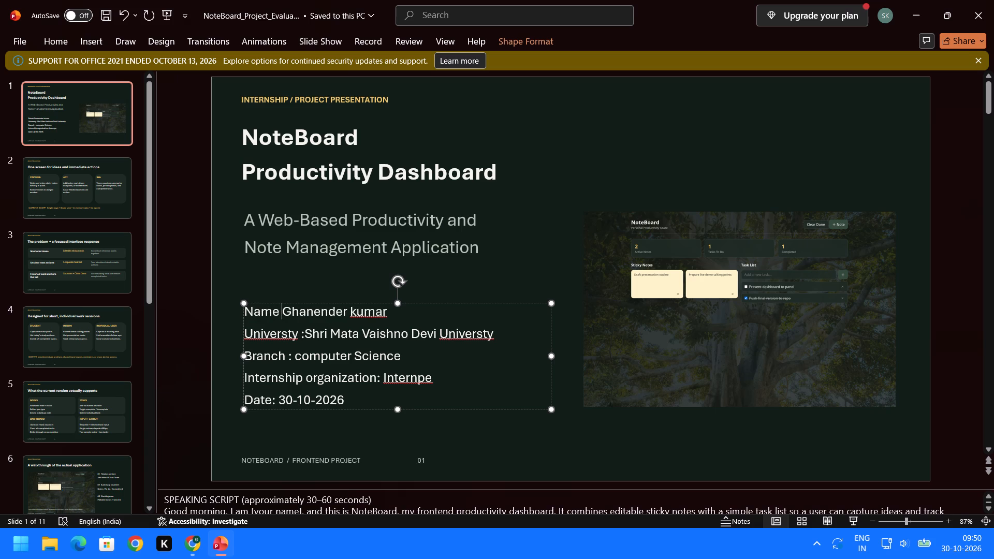
text(:)
key(space)
Capitalize the first letter of the student's surname.
key(Right)
key(Right)
key(Right)
key(Right)
key(Right)
key(Right)
key(Right)
key(Right)
key(Right)
key(Right)
key(Right)
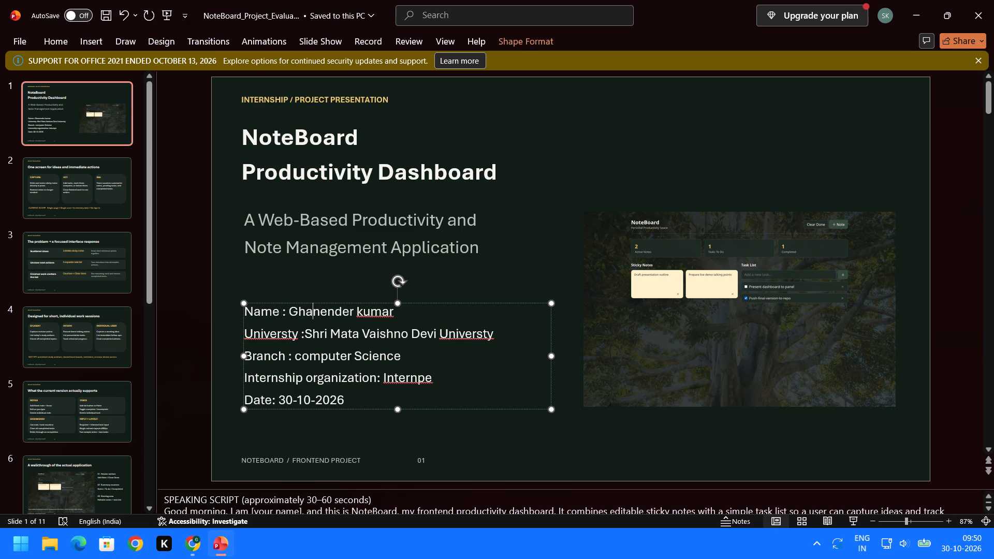
key(BackSpace)
Insert a space between the "Universty :" label's colon and the university name.
key(Down)
key(Left)
key(Left)
key(Left)
key(Left)
key(Left)
key(Left)
key(Left)
key(Left)
key(Left)
key(Left)
key(space)
key(Left)
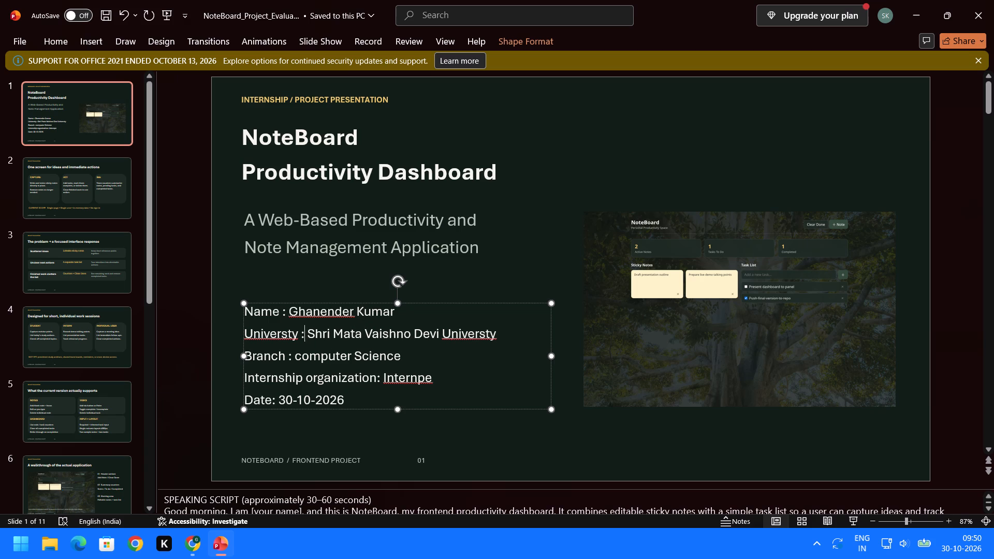
key(Left)
Switch to Chrome, enter "university" in a new tab's address bar and copy the word.
click(194, 530)
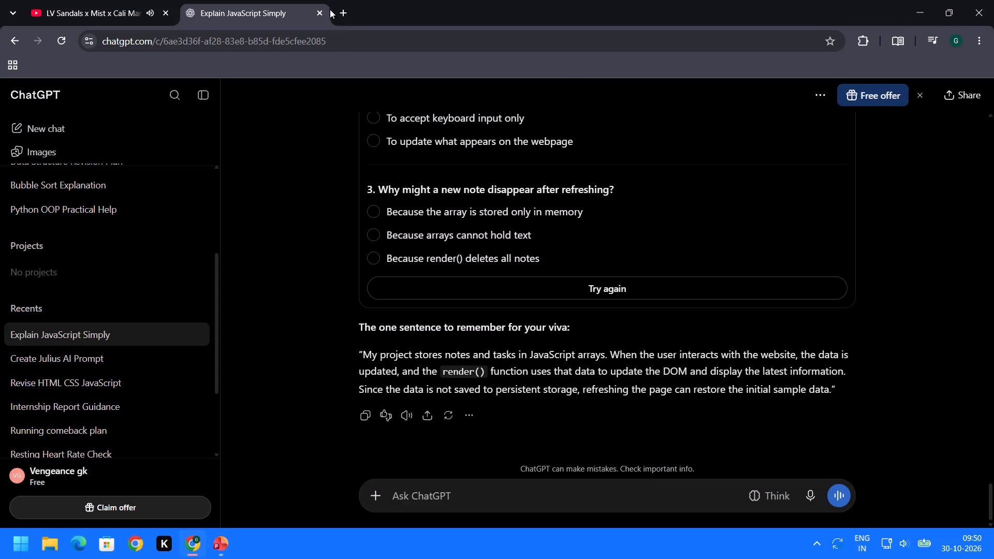
click(338, 14)
text(ui)
key(BackSpace)
text(niversity)
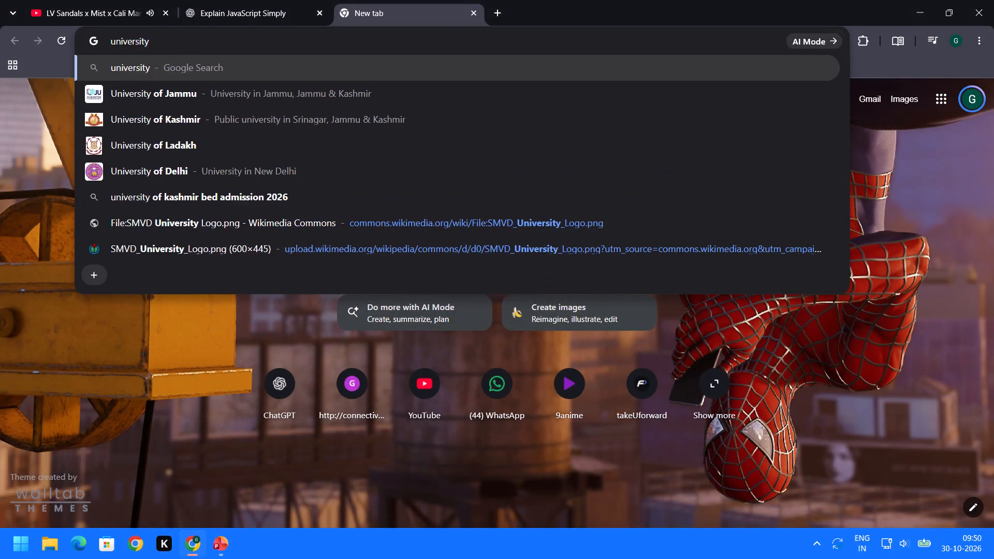
key(ctrl+a)
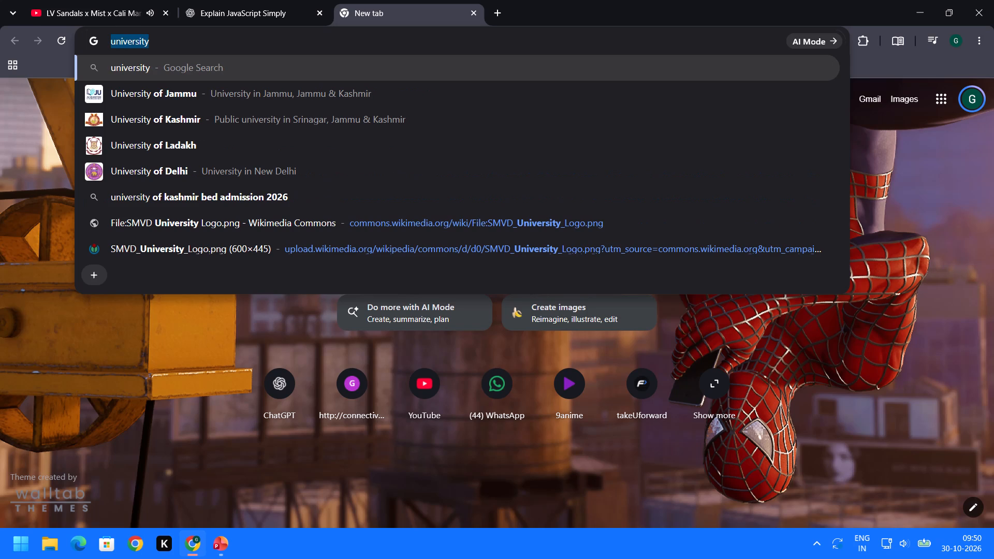
key(ctrl+c)
Back in PowerPoint, replace the misspelled "Universty" label with the copied word "university".
click(218, 547)
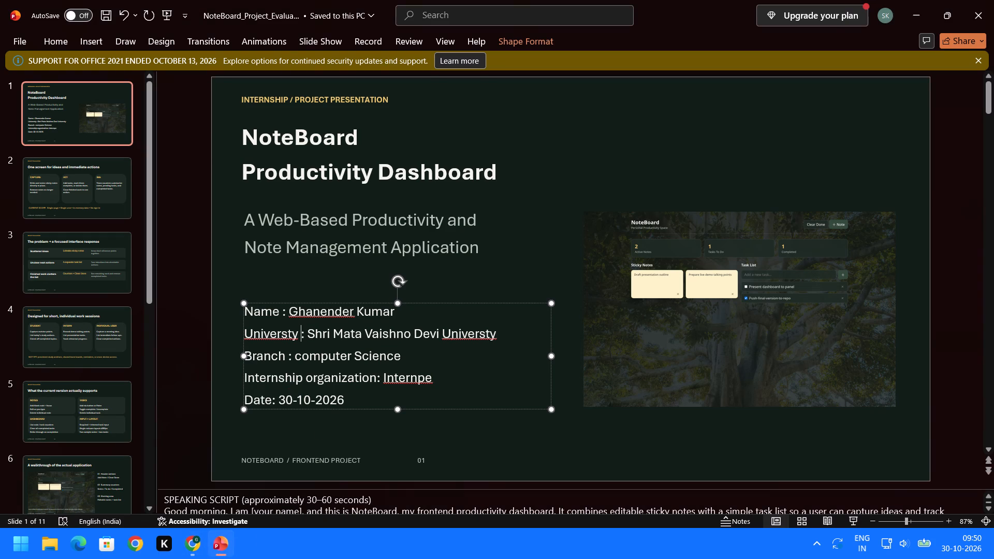
key(Left)
key(BackSpace)
key(BackSpace)
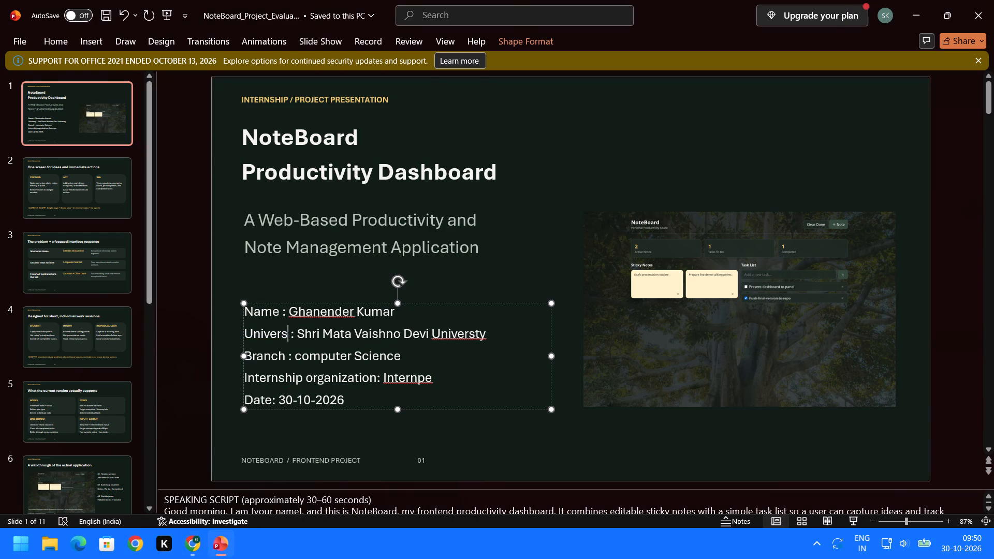
key(BackSpace)
key(BackSpace)
key(BackSpace)
key(BackSpace)
key(BackSpace)
key(BackSpace)
key(BackSpace)
key(ctrl+v)
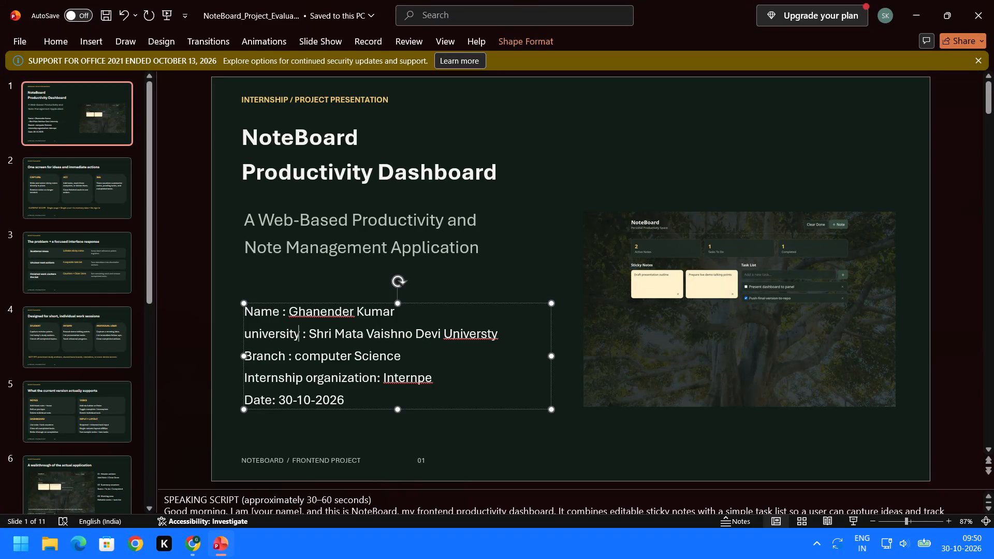
Capitalize the first letter of the label so it reads "University".
key(Left)
key(Left)
key(Left)
key(Left)
key(Left)
key(Left)
key(Left)
key(Left)
key(Left)
key(Left)
key(Right)
key(Down)
key(Up)
key(Right)
key(Left)
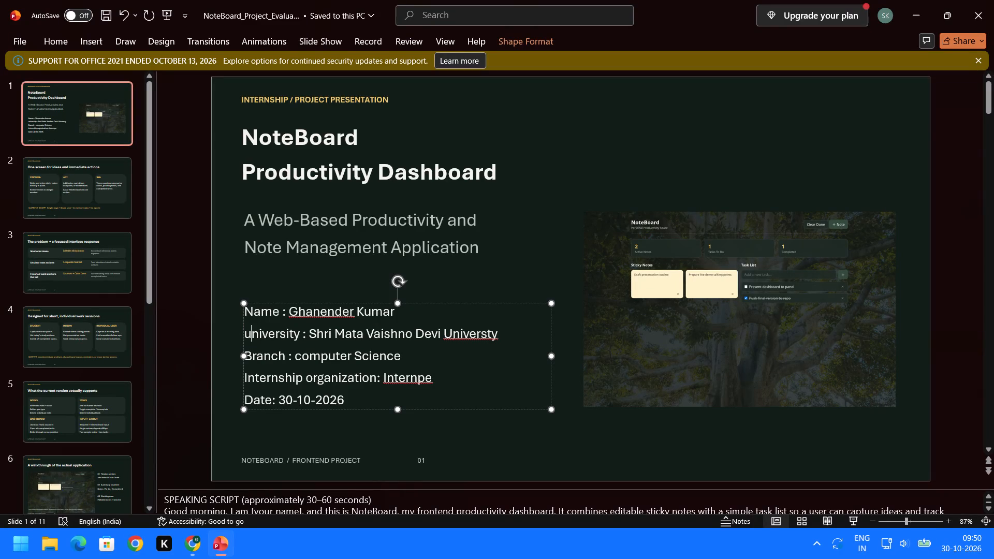
key(BackSpace)
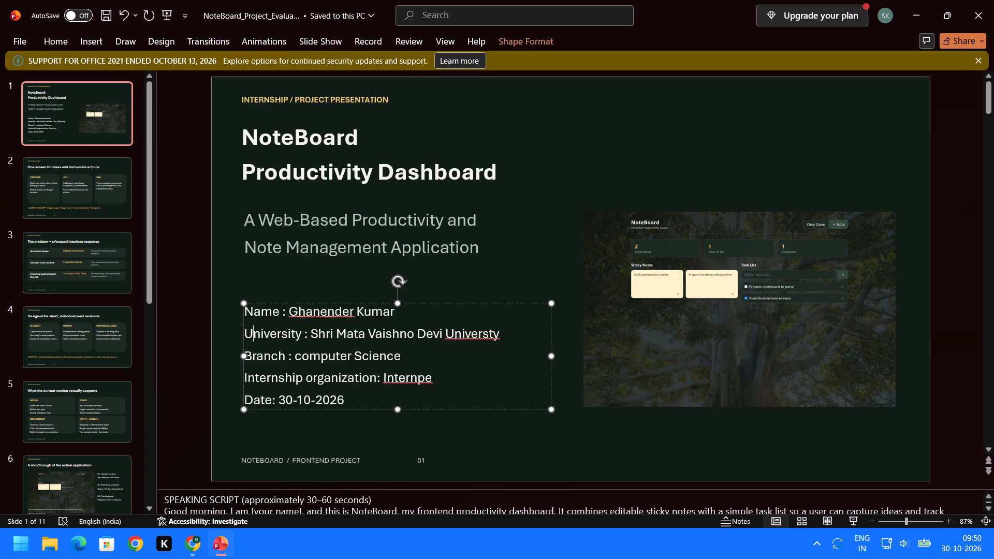
Replace the misspelled last word of the university name with the copied word "university".
key(Right)
key(Right)
key(Right)
key(Right)
key(Right)
key(Right)
key(Right)
key(Right)
key(Right)
key(Right)
key(Right)
key(Right)
key(Right)
key(Right)
key(Right)
key(Right)
key(Right)
key(Right)
key(Right)
key(Right)
key(Right)
key(Right)
key(Right)
key(Right)
key(Right)
key(Right)
key(Right)
key(Right)
key(Right)
key(Left)
key(BackSpace)
key(BackSpace)
key(BackSpace)
key(BackSpace)
key(BackSpace)
key(BackSpace)
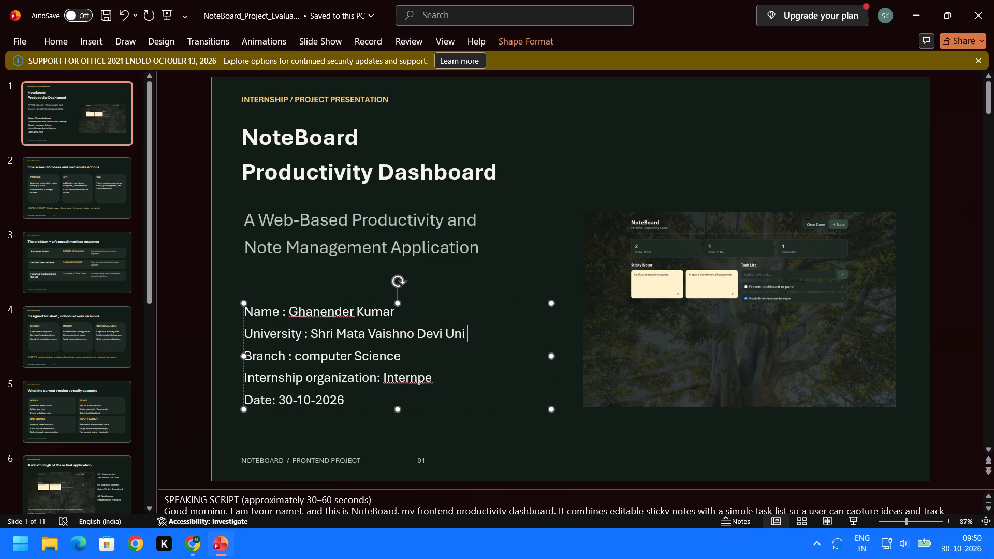
key(BackSpace)
key(BackSpace)
key(BackSpace)
key(ctrl+v)
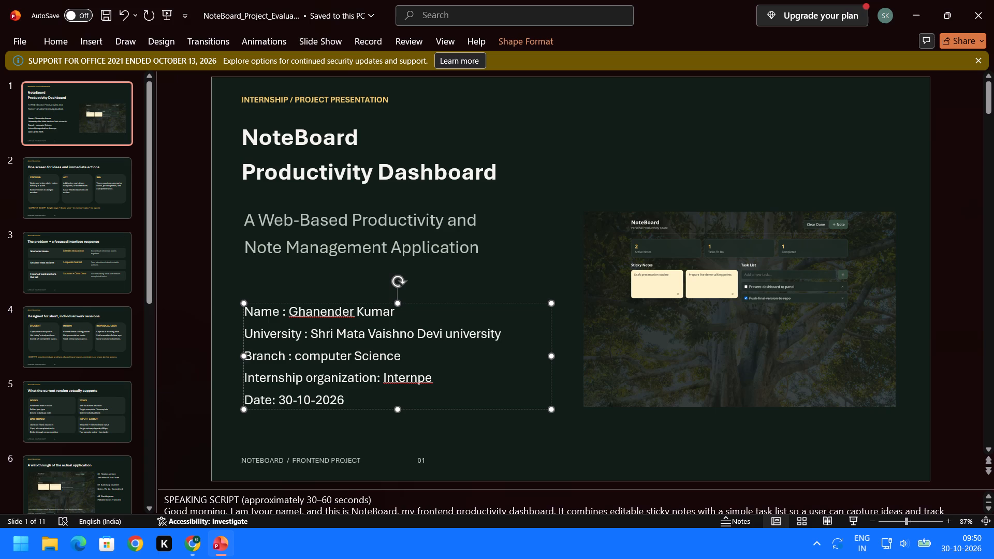
Capitalize the last word of the name so it reads "Shri Mata Vaishno Devi University".
key(Left)
key(Left)
key(Left)
key(Left)
key(Left)
key(Left)
key(Left)
key(Left)
key(Left)
key(Left)
key(Right)
key(BackSpace)
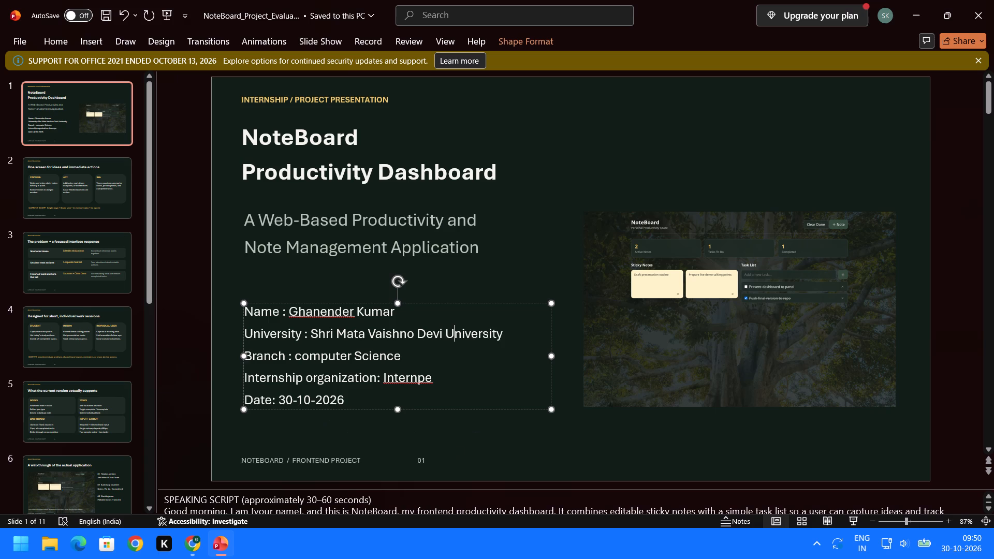
Insert an empty line below the university line, before the branch line.
click(510, 338)
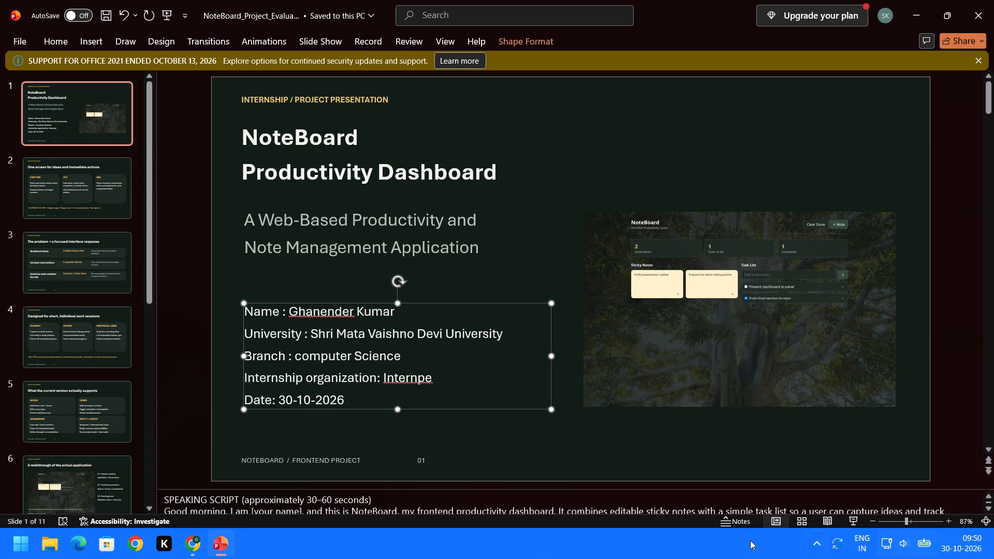
click(554, 431)
click(512, 336)
double_click(512, 335)
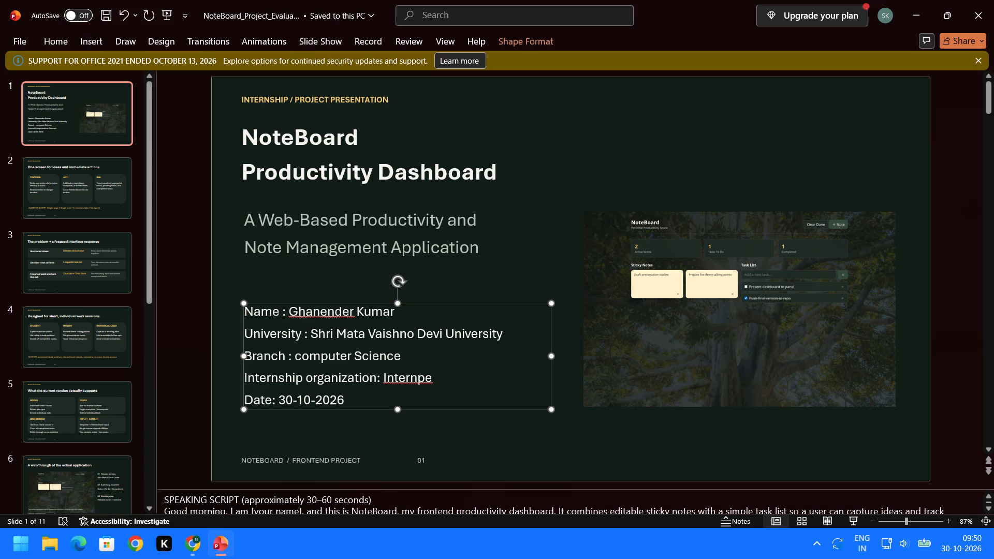
click(512, 335)
key(Return)
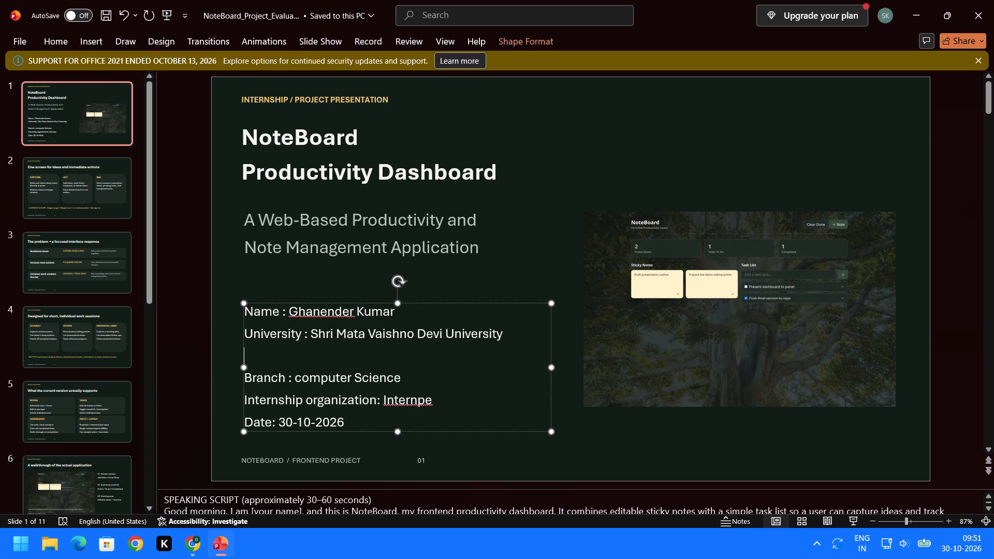
Insert the picture SMVD_University_Logo from the Downloads folder on the title slide.
click(96, 38)
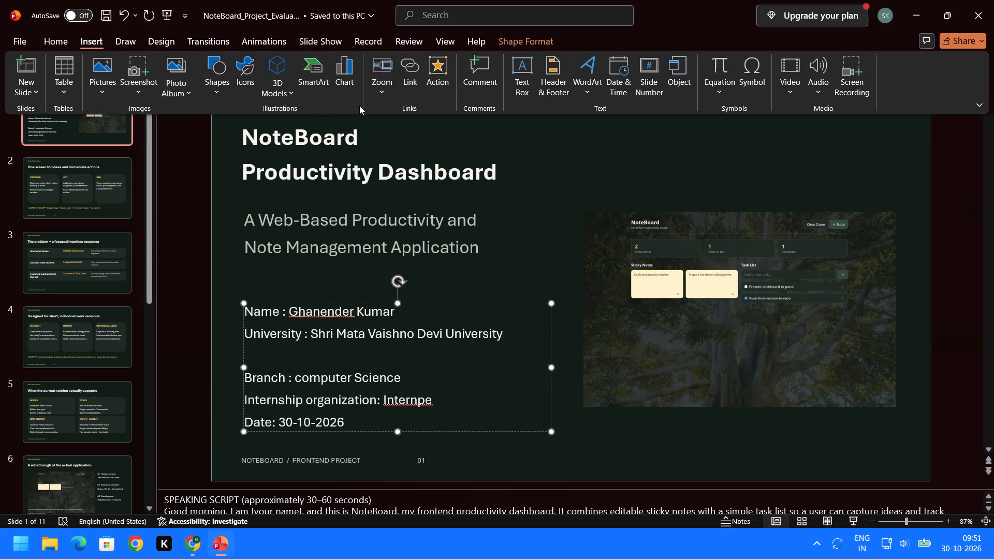
click(105, 96)
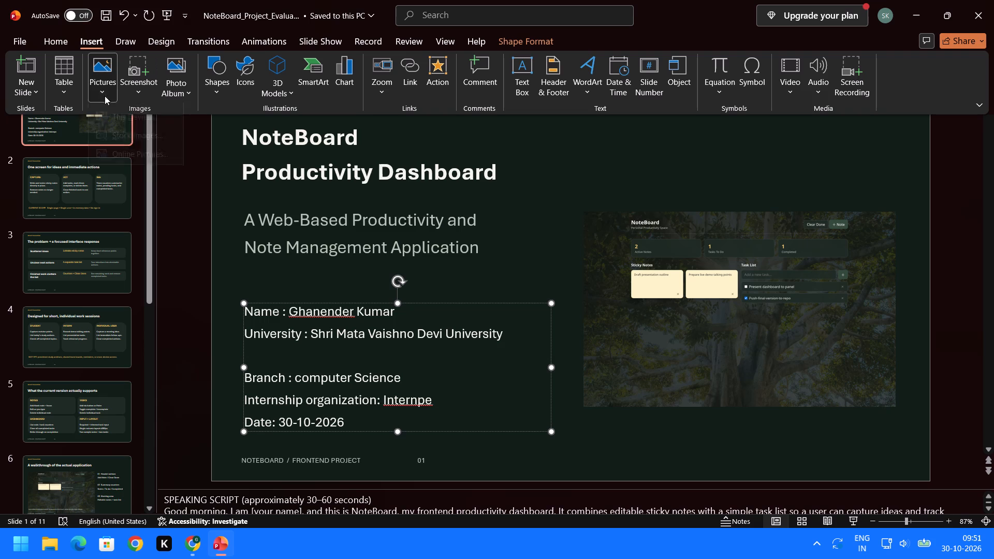
click(138, 134)
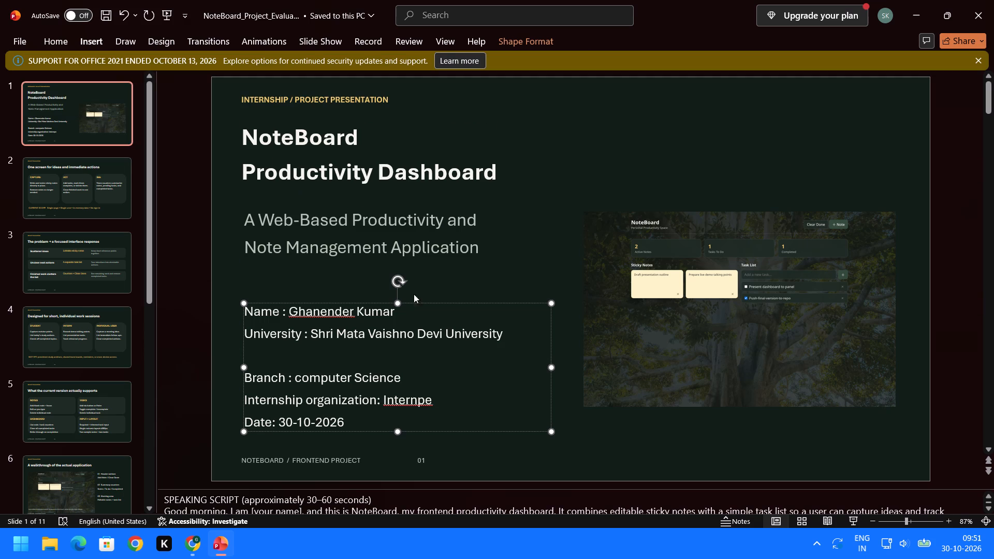
scroll(56, 229, down, 4)
double_click(59, 86)
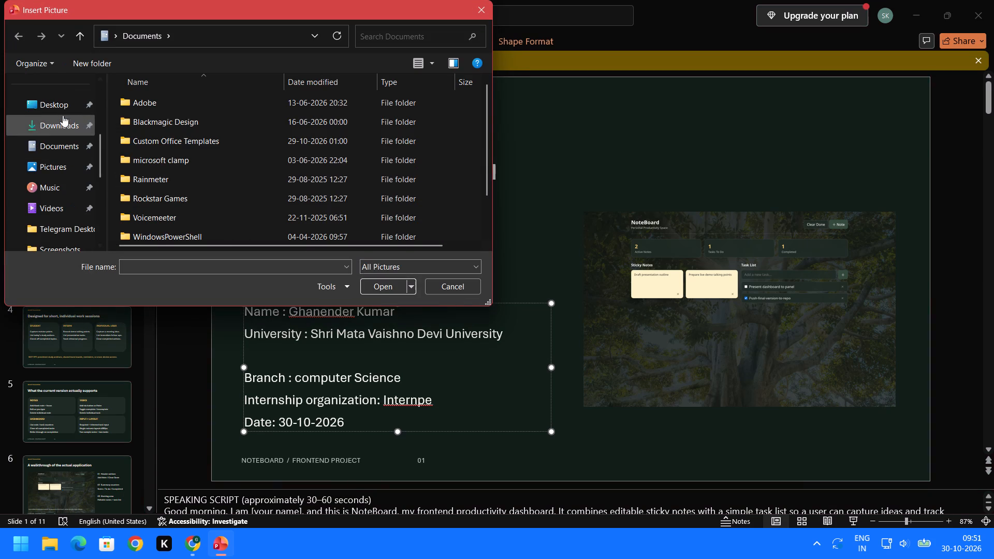
double_click(64, 126)
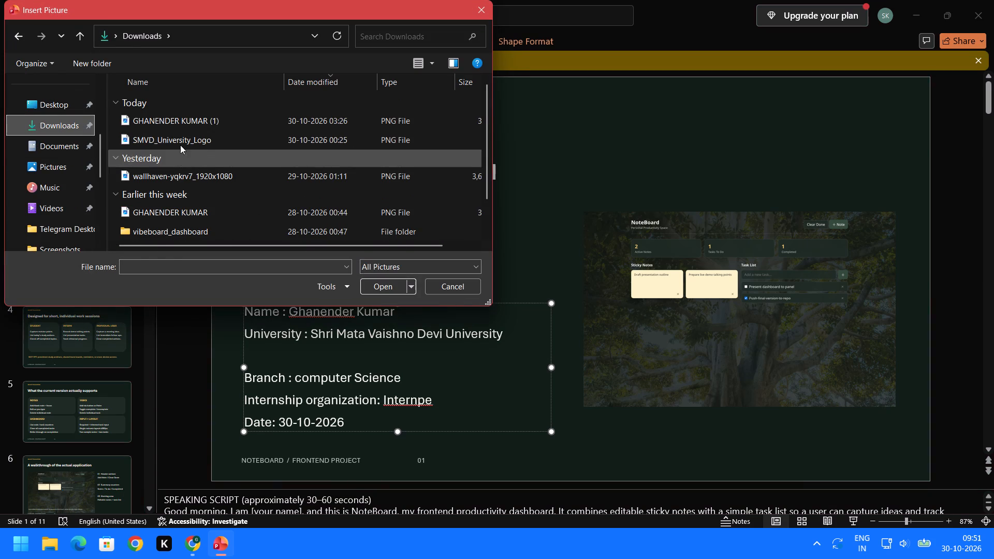
click(180, 145)
click(379, 286)
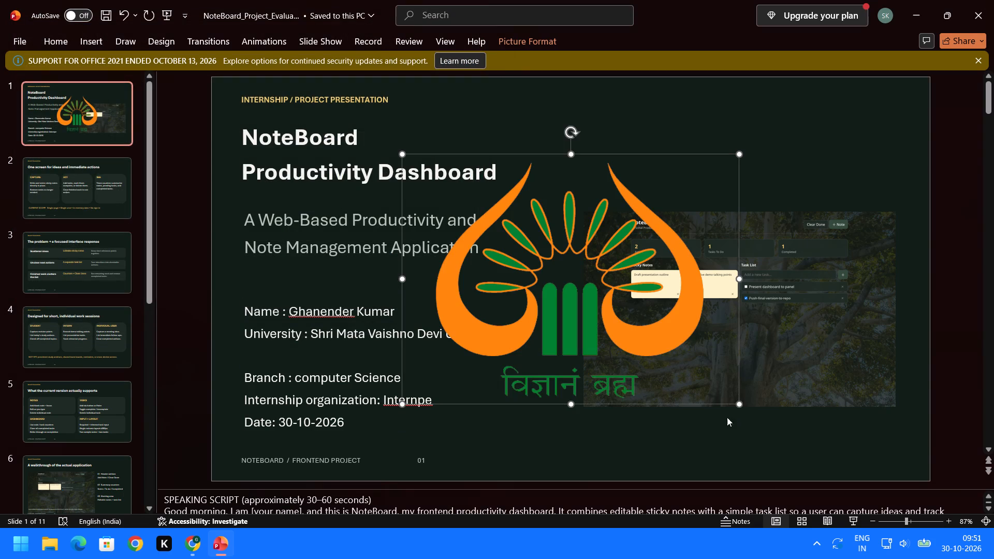
Shrink the university logo to about a third of its inserted size and move it just above the name line.
drag(741, 404, 520, 210)
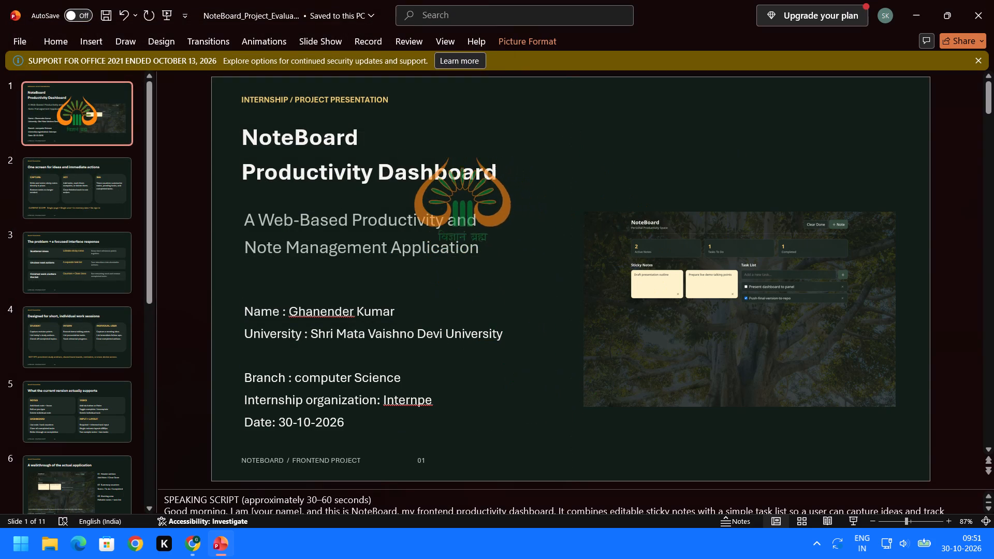
drag(520, 210, 511, 203)
drag(441, 198, 297, 343)
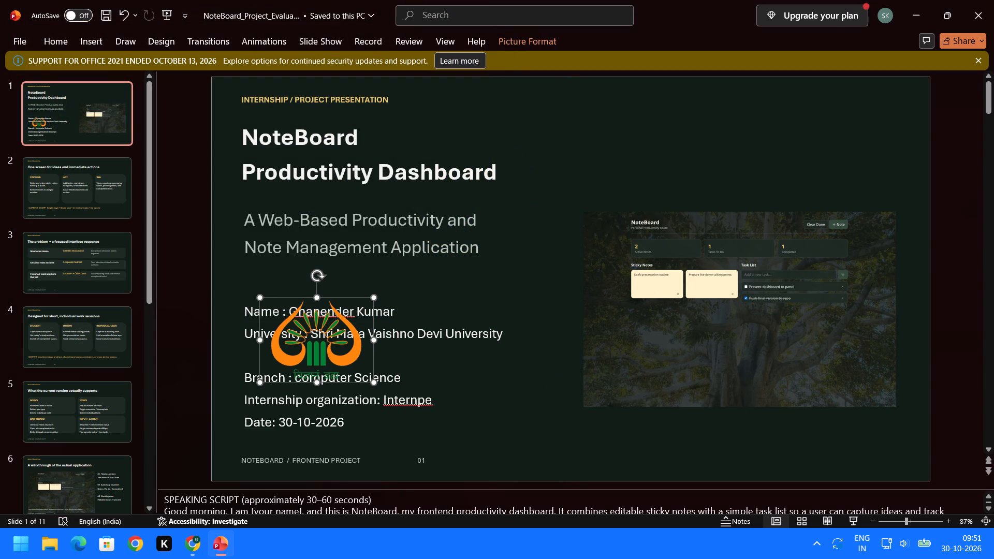
drag(369, 381, 363, 304)
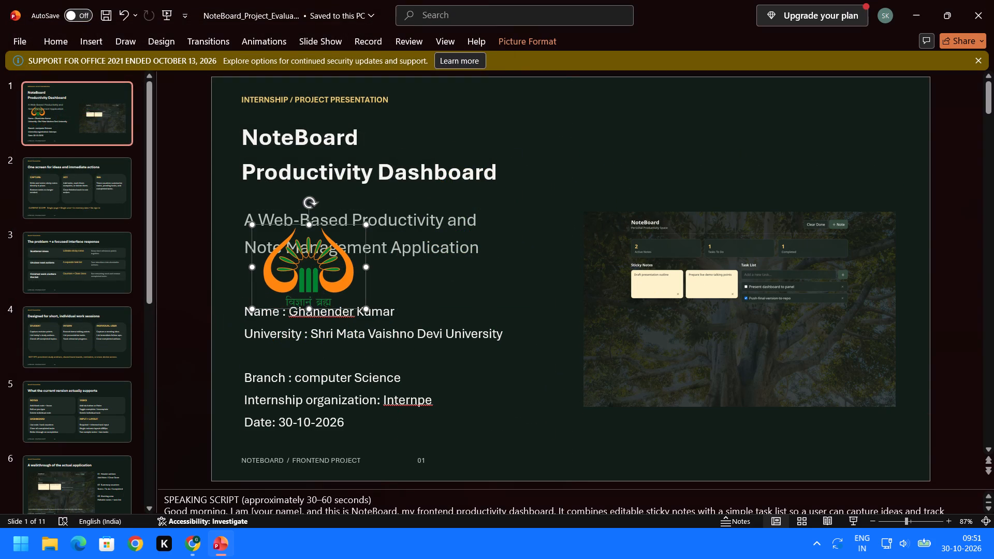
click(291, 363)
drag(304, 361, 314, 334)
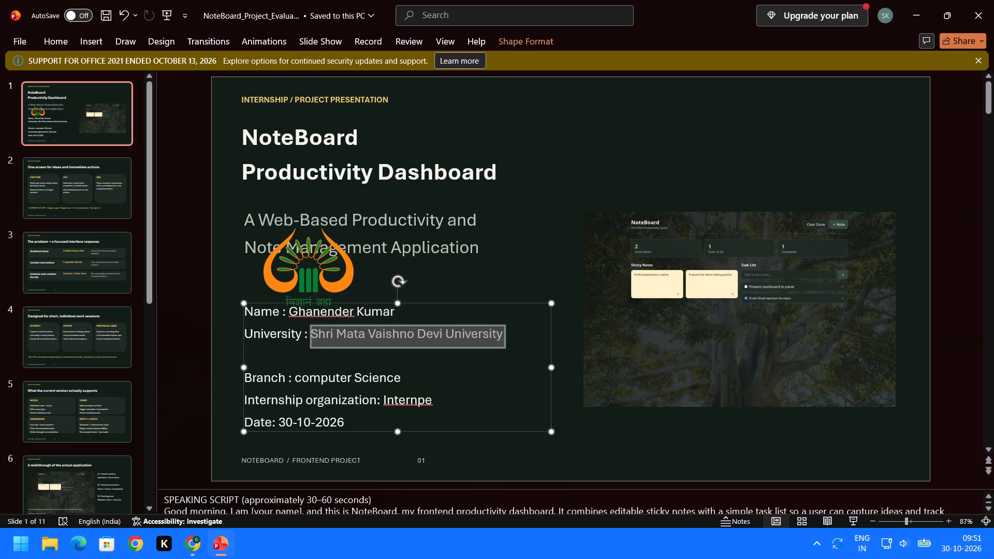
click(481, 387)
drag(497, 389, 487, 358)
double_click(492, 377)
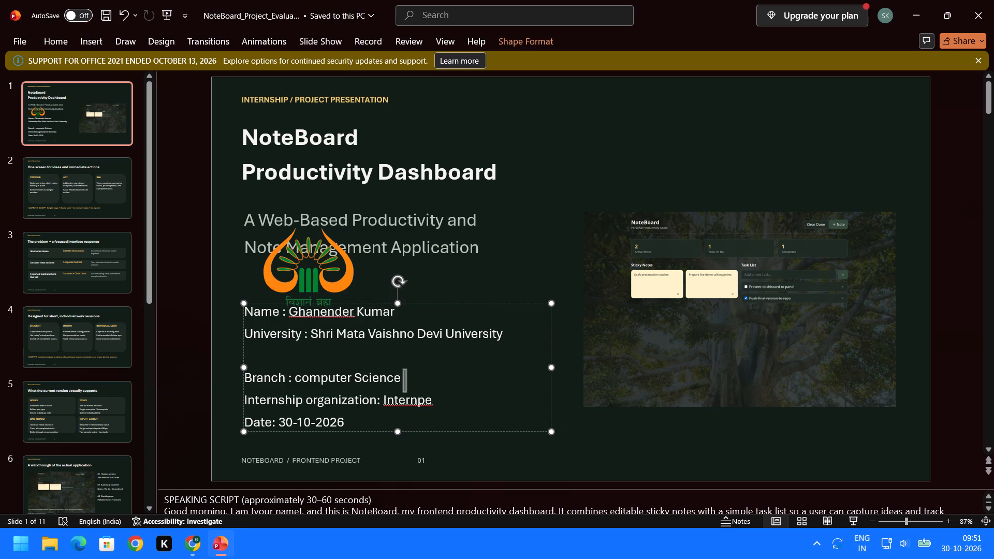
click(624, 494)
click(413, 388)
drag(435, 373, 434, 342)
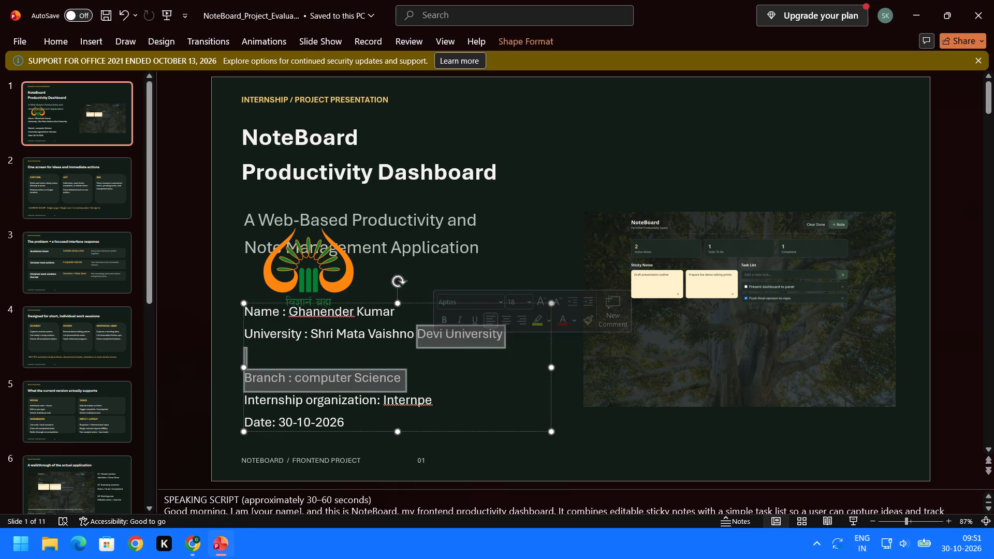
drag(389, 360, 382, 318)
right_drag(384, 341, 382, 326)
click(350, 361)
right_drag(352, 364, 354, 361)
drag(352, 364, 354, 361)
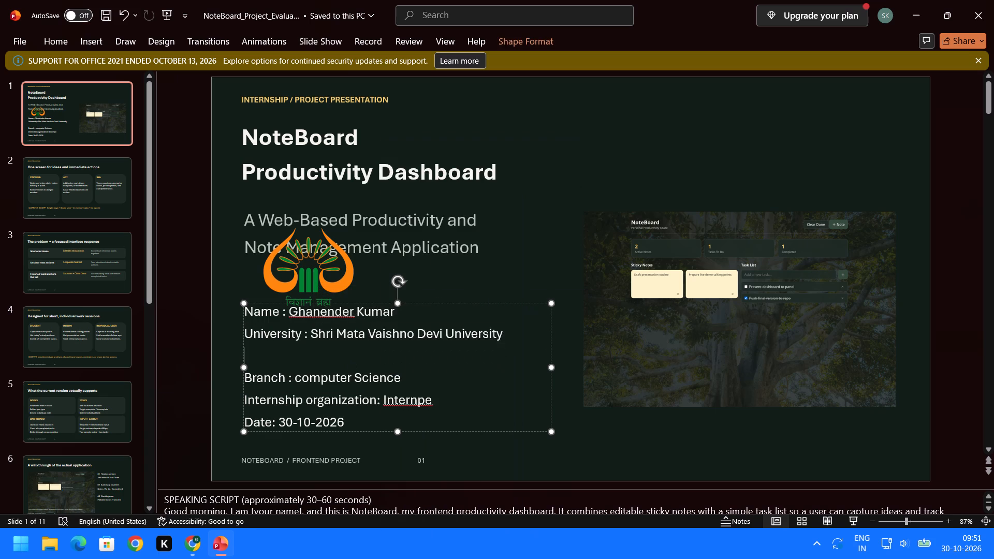
Shrink the university logo to about half its size and place it just below the start of the university line.
right_drag(354, 361, 355, 296)
drag(354, 361, 355, 296)
click(628, 438)
click(603, 486)
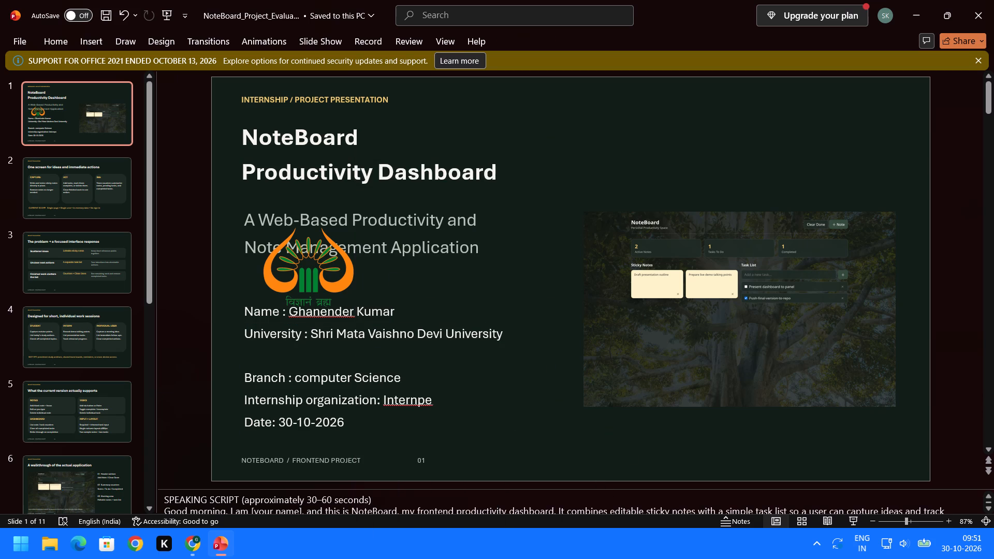
click(335, 278)
drag(308, 269, 348, 353)
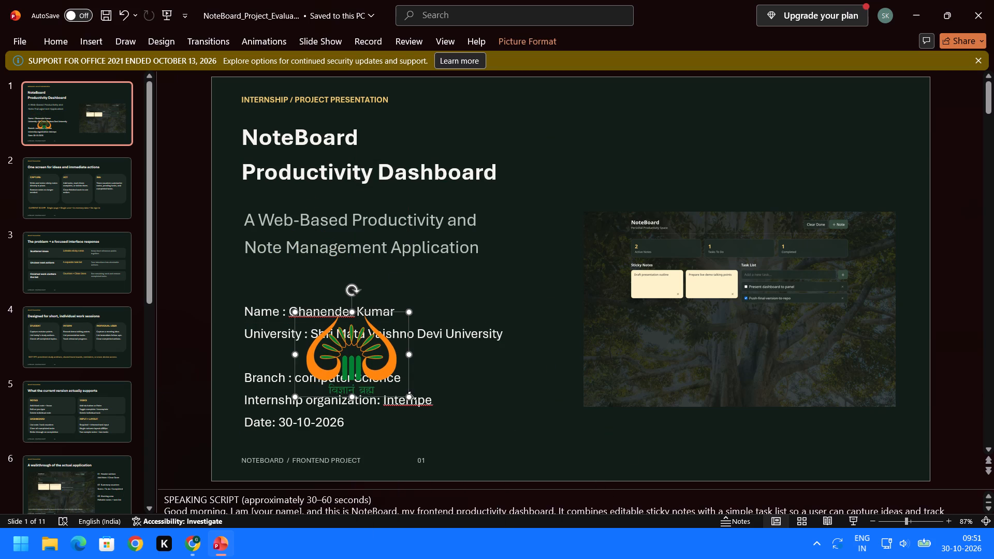
drag(410, 395, 366, 350)
drag(326, 344, 300, 360)
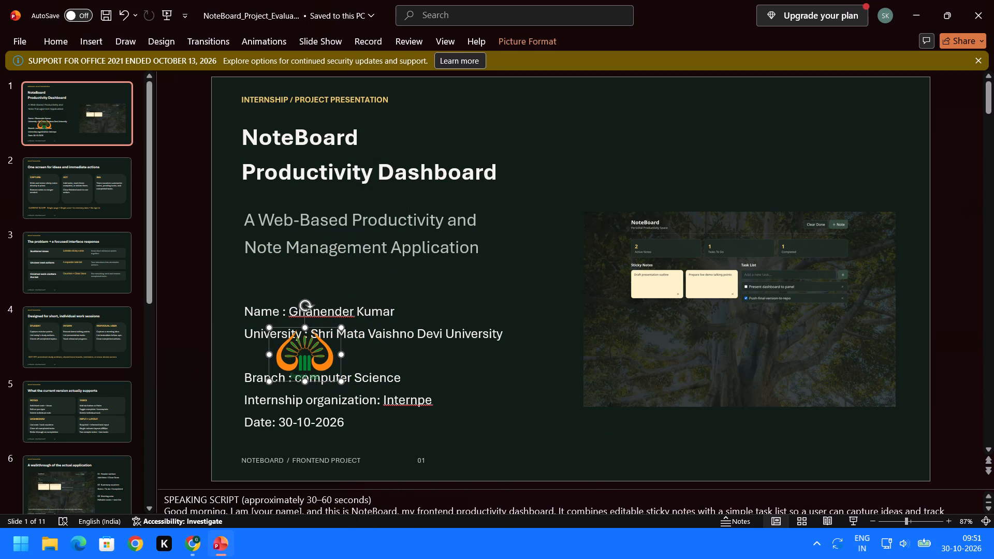
drag(338, 380, 323, 364)
drag(269, 346, 284, 365)
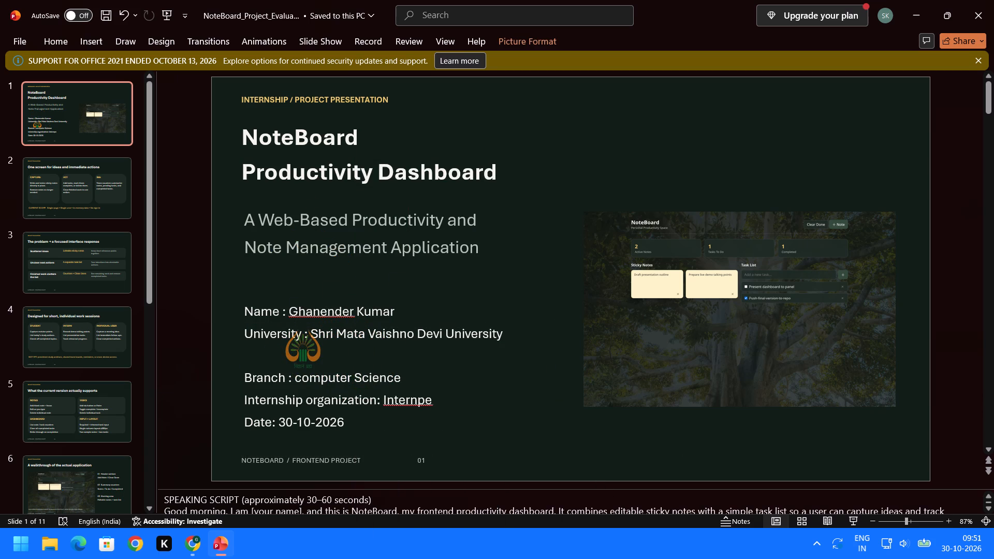
drag(284, 365, 281, 360)
drag(297, 350, 286, 360)
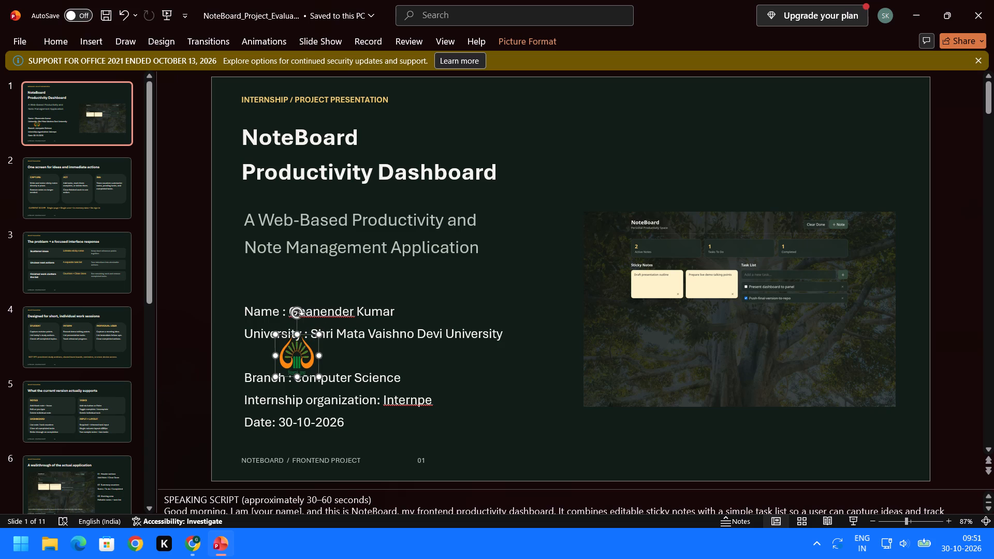
drag(318, 357, 332, 356)
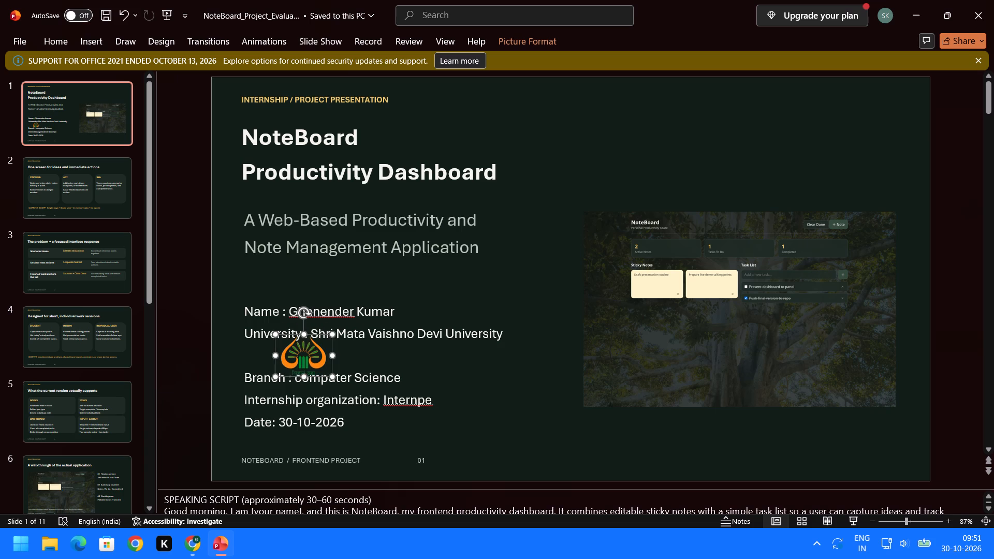
click(309, 360)
Insert a second empty line between the university line and the branch line in the details text.
click(479, 401)
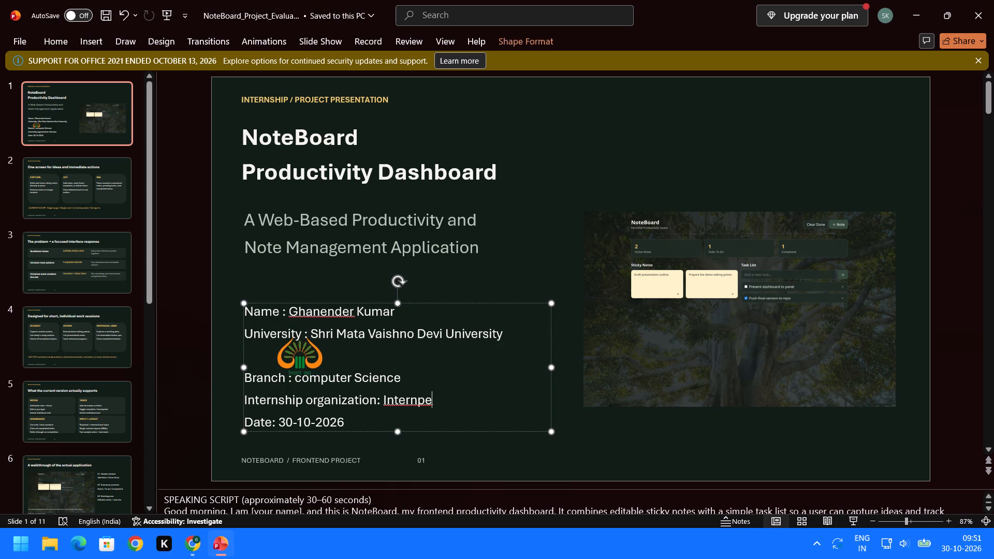
drag(421, 371, 415, 360)
click(442, 379)
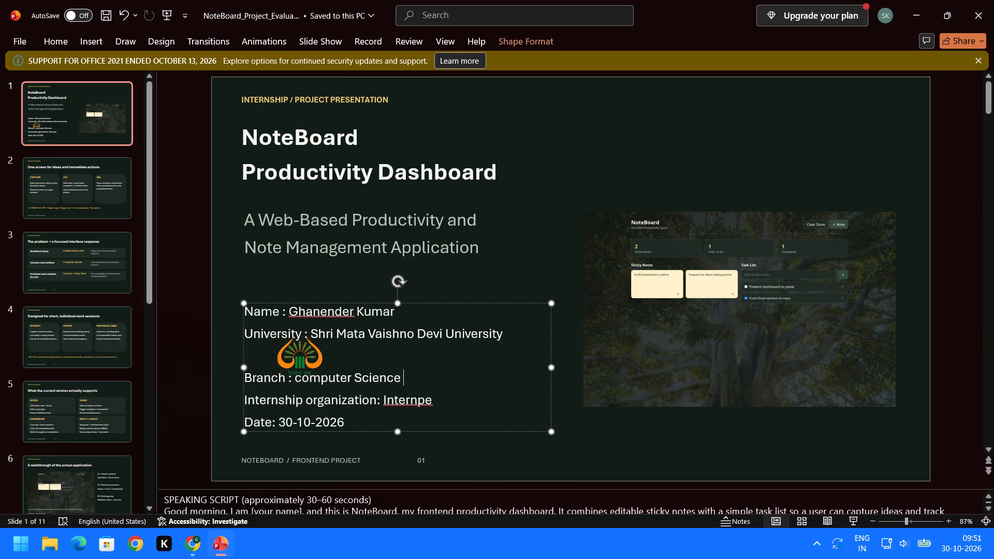
click(505, 339)
triple_click(508, 332)
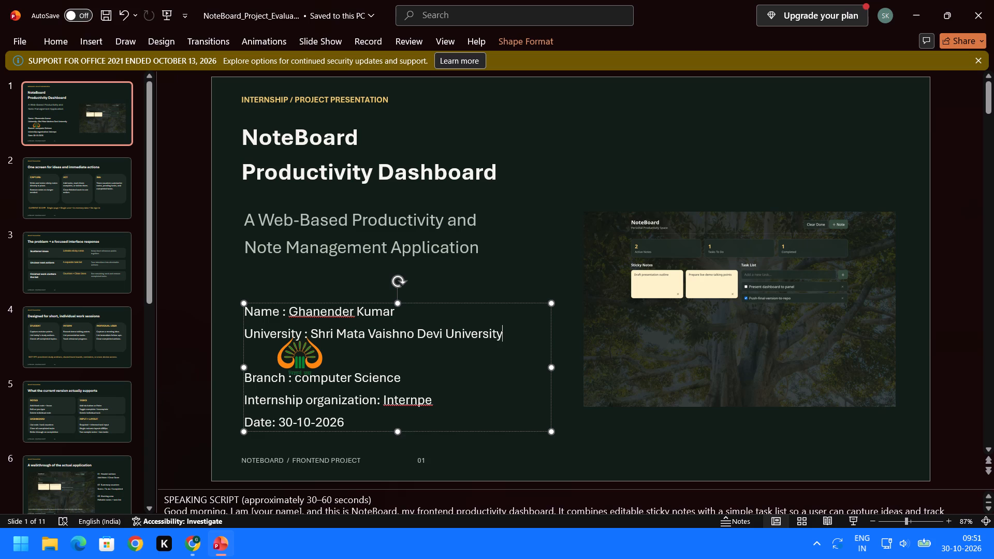
key(Return)
Move the university logo into the gap between the university and branch lines, near the text's left edge.
click(347, 360)
click(289, 361)
drag(295, 361, 296, 361)
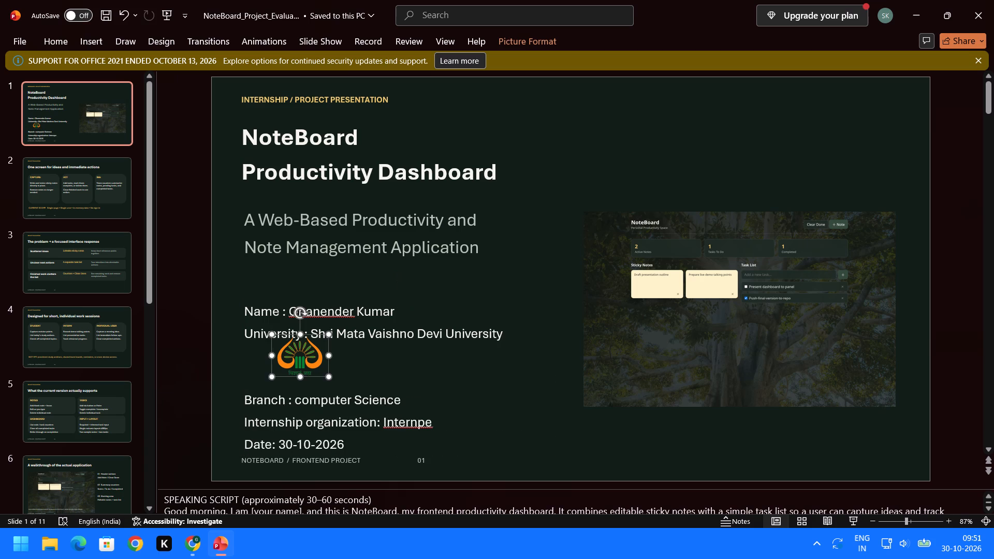
drag(296, 361, 270, 370)
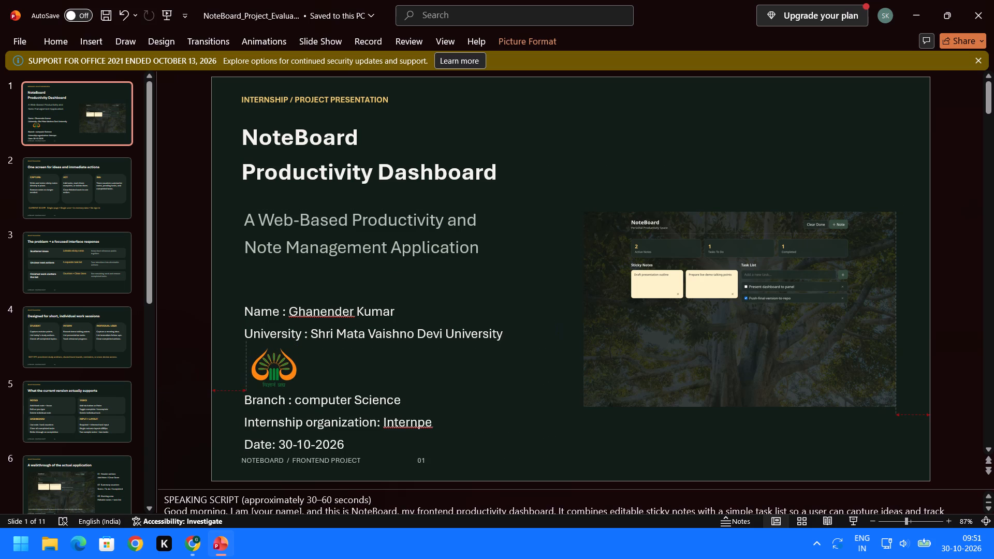
drag(270, 370, 270, 365)
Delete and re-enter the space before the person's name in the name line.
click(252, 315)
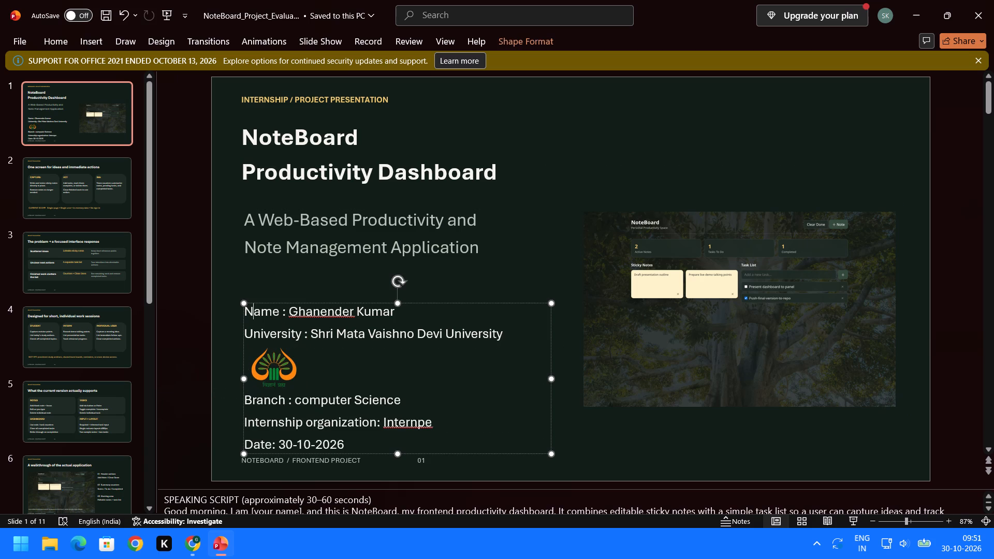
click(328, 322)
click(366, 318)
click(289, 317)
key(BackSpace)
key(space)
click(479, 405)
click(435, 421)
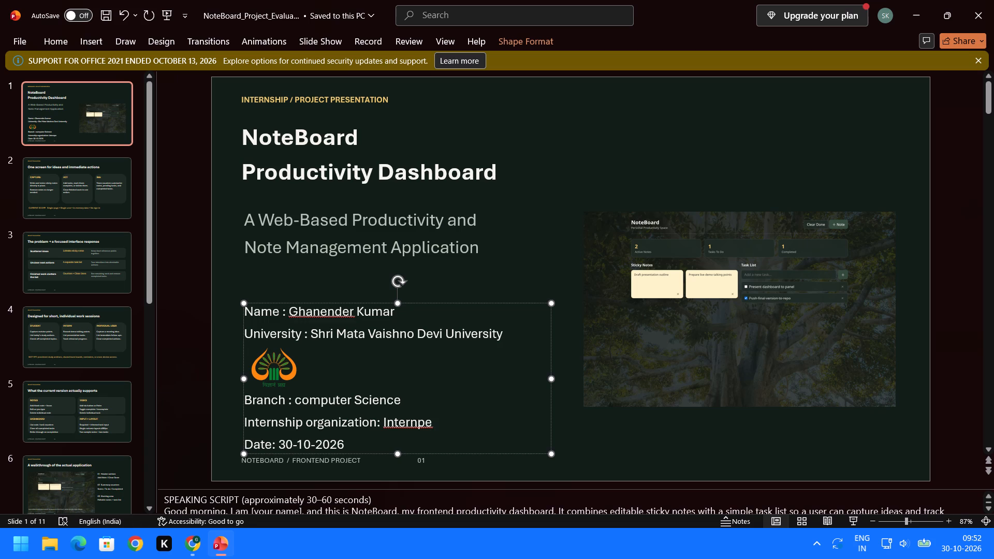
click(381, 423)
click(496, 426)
Widen the details text box slightly on both sides, extending its left edge a little beyond the title's left edge.
click(623, 445)
click(548, 404)
drag(551, 381, 495, 383)
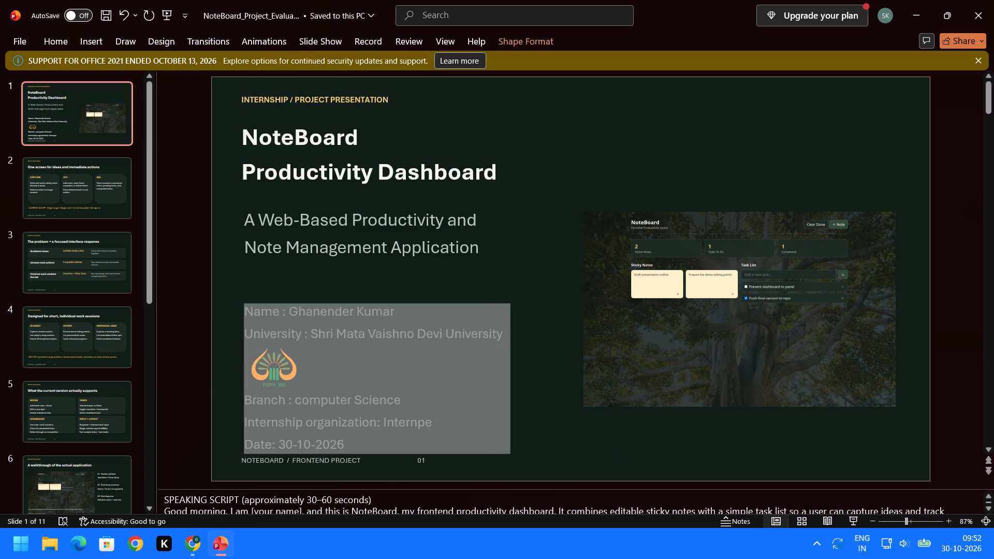
drag(495, 383, 565, 382)
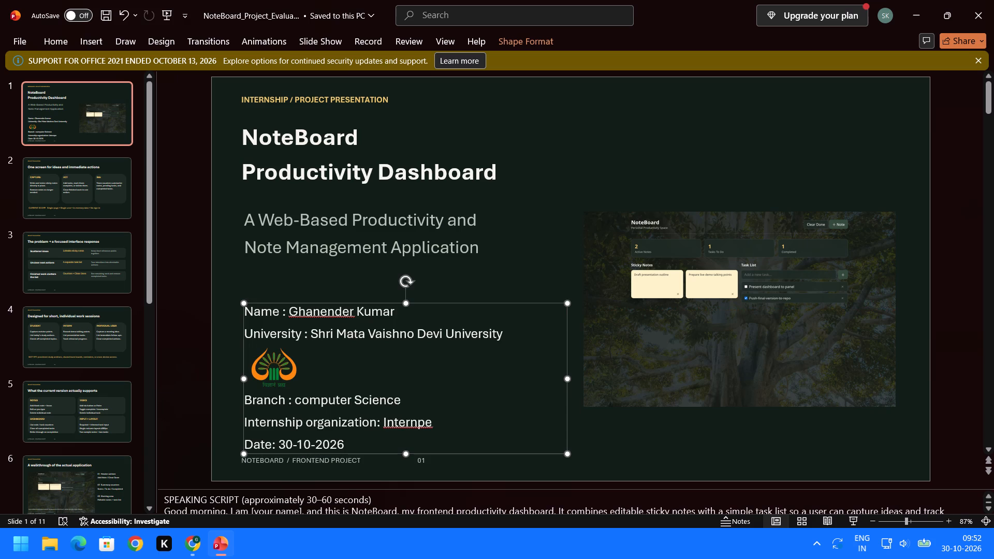
drag(242, 381, 220, 375)
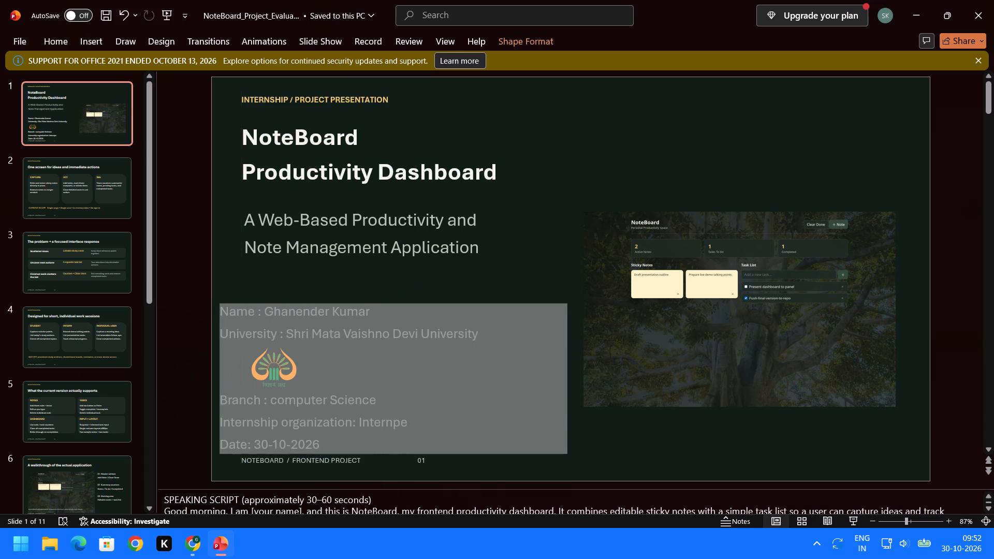
drag(220, 375, 206, 382)
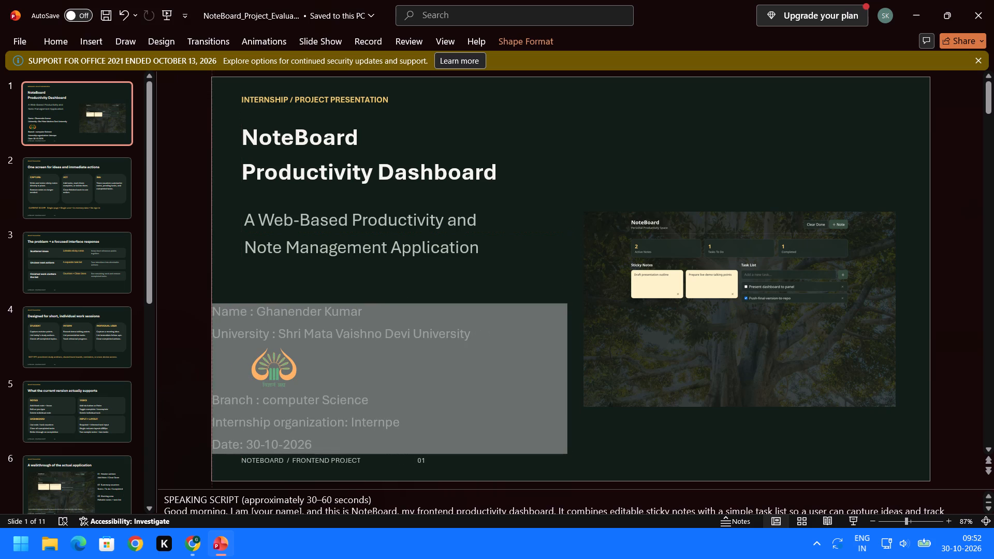
drag(206, 382, 231, 382)
click(329, 381)
drag(360, 378, 305, 372)
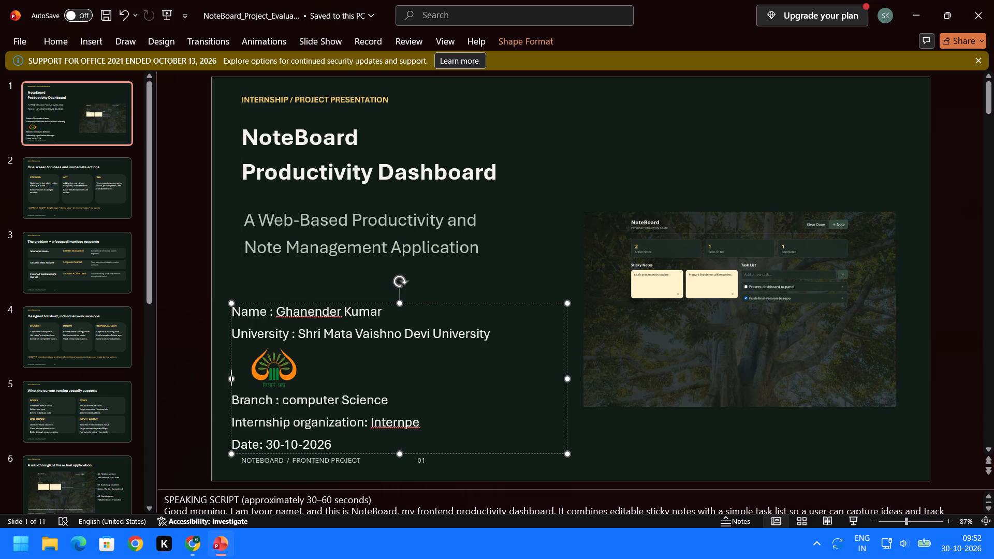
drag(305, 372, 314, 372)
click(516, 392)
click(713, 445)
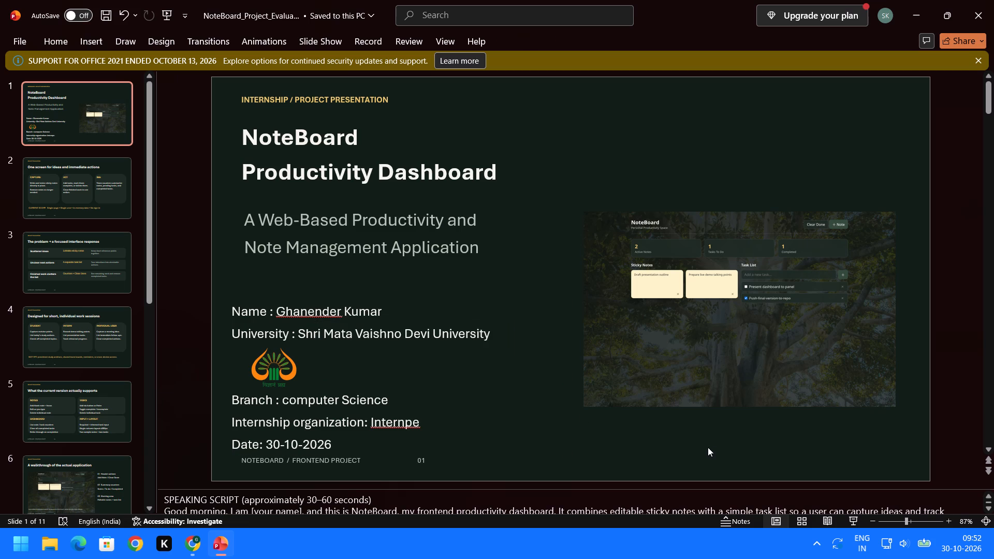
Save the presentation.
scroll(496, 479, down, 1)
scroll(538, 415, up, 1)
click(386, 429)
click(473, 431)
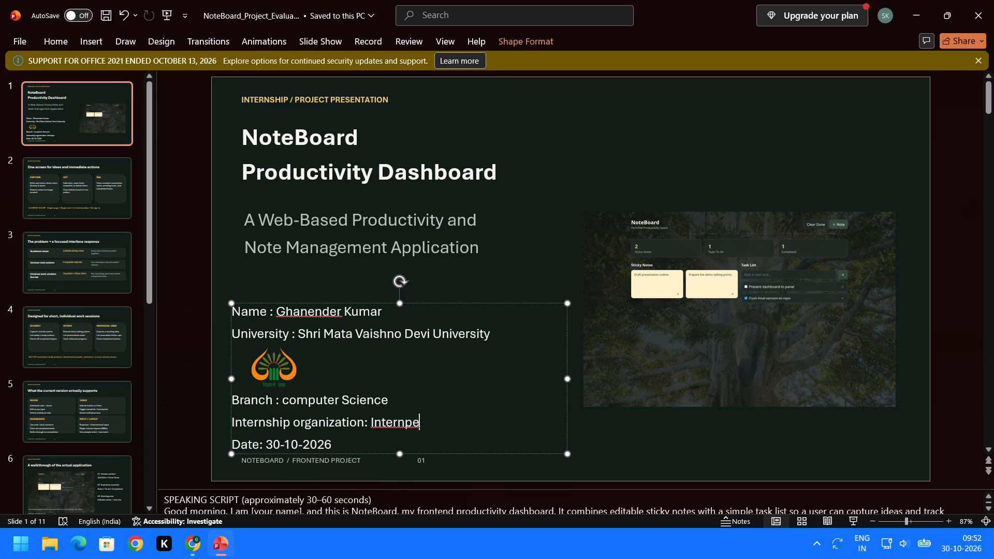
key(ctrl+s)
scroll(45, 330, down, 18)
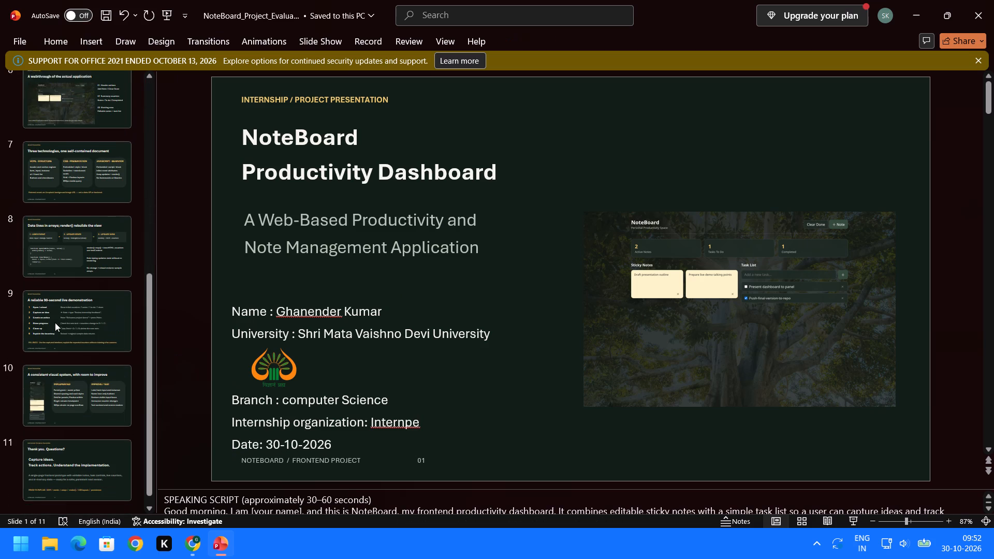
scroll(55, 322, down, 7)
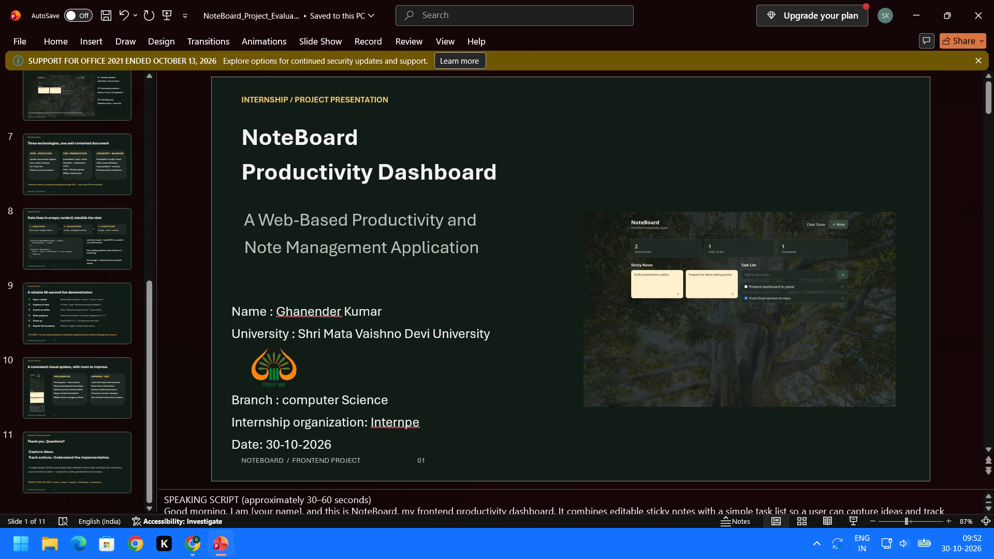
Change the font of all the text in the title slide's details text box to Arial Black.
click(239, 299)
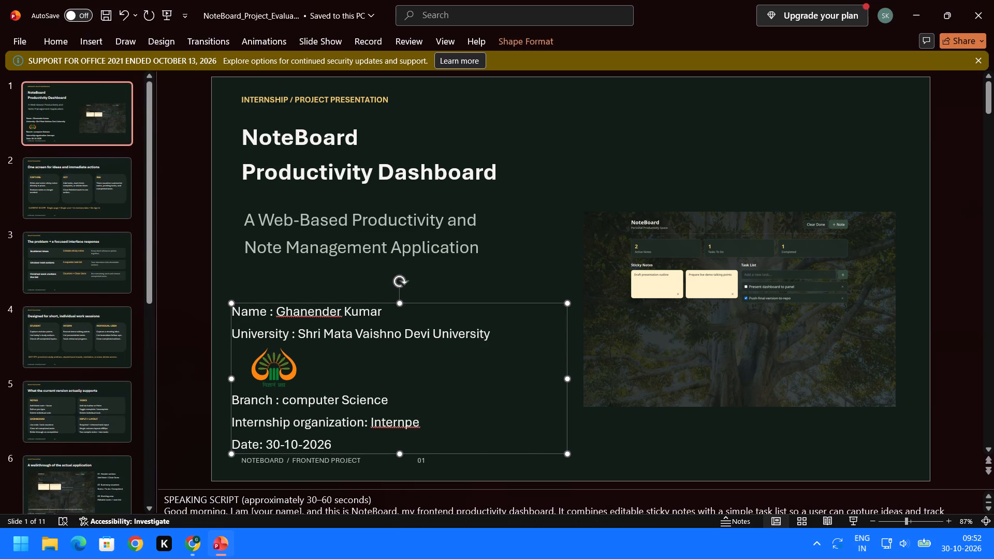
click(256, 322)
drag(235, 311, 385, 439)
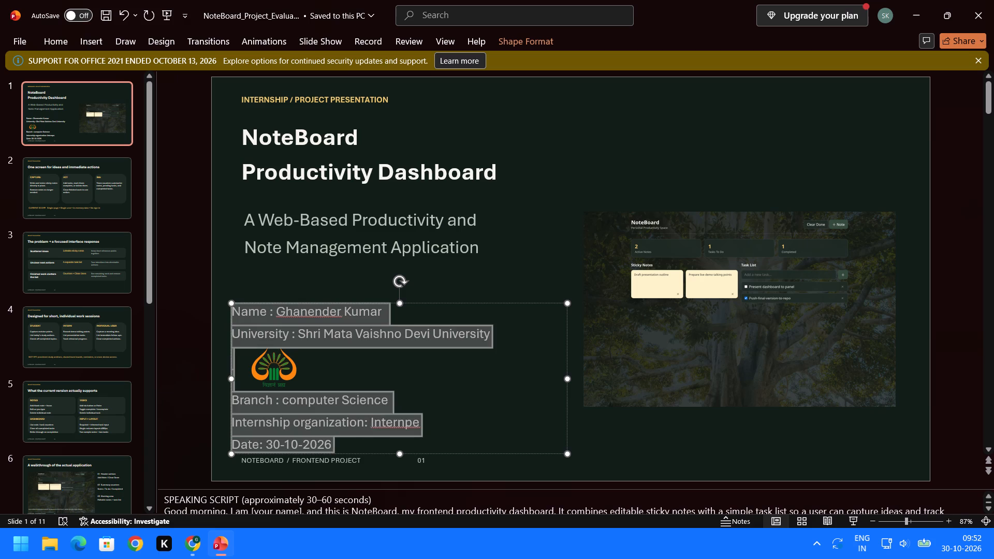
drag(385, 439, 386, 436)
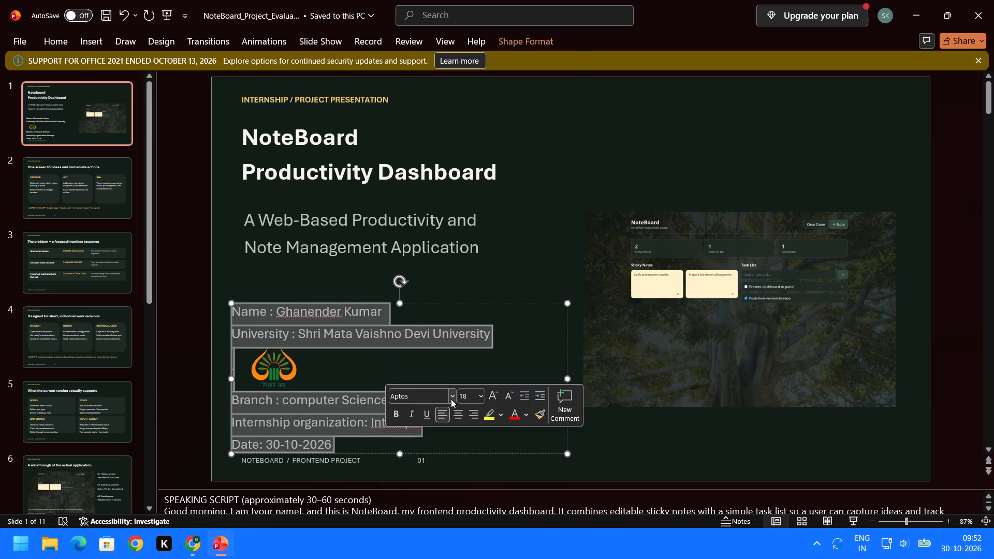
click(451, 399)
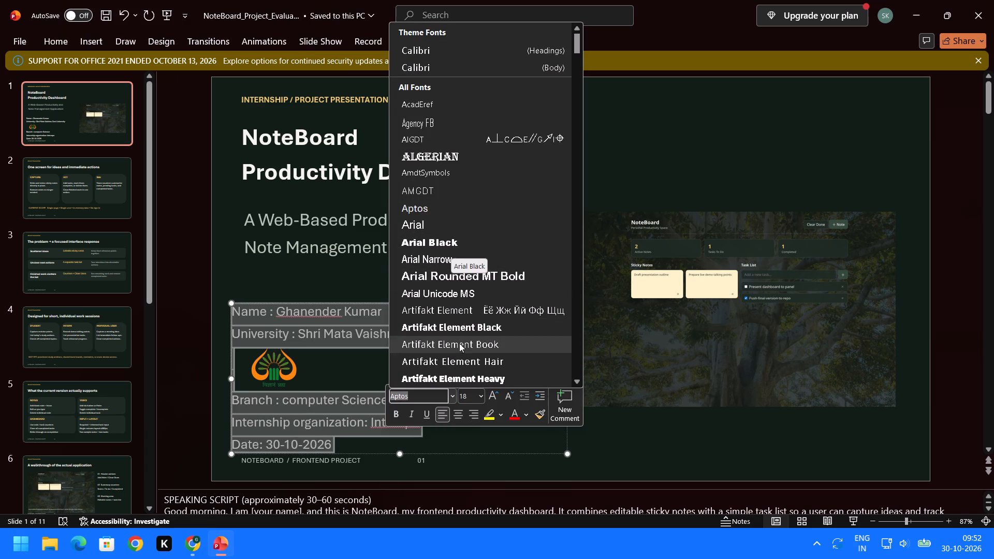
scroll(456, 336, down, 3)
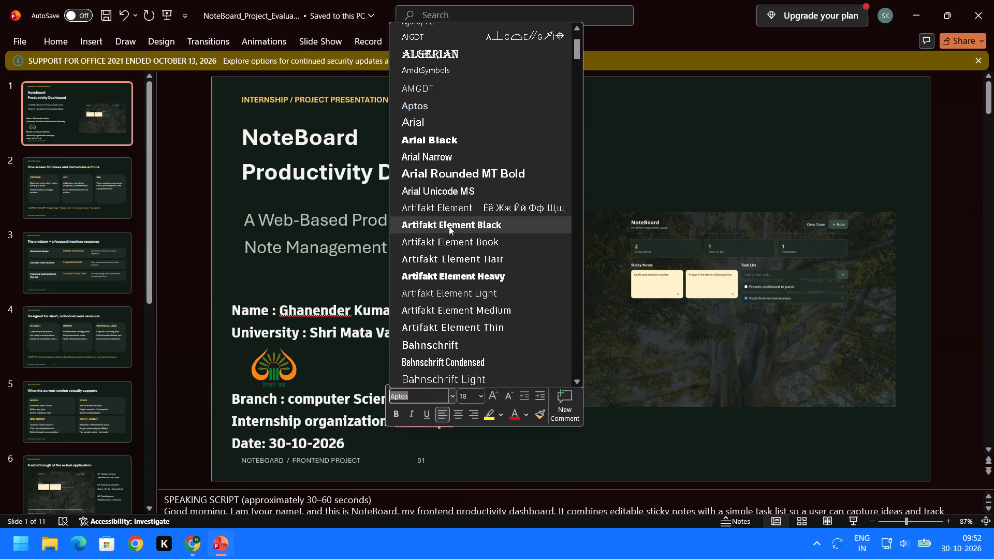
scroll(463, 296, down, 6)
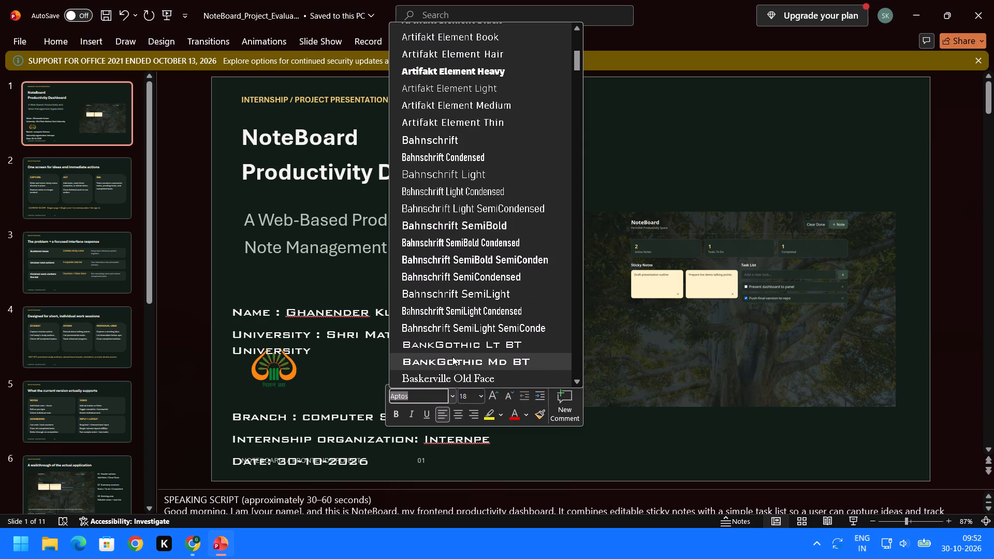
scroll(454, 352, down, 3)
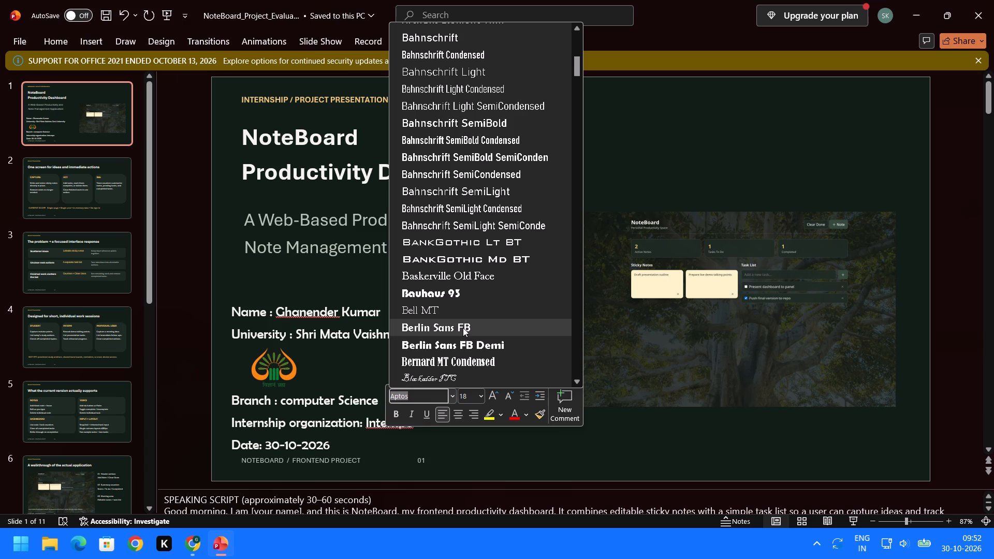
scroll(469, 354, down, 2)
scroll(456, 362, up, 9)
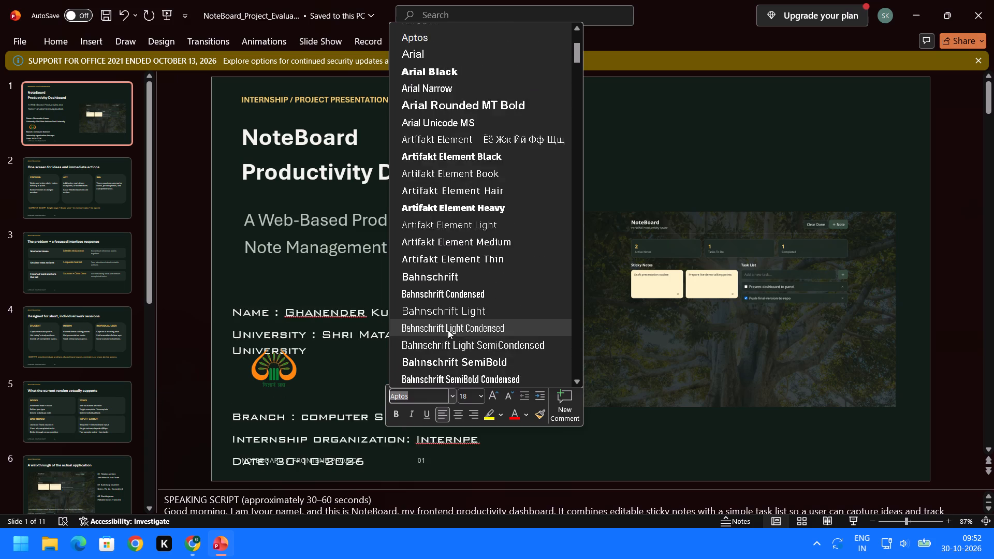
scroll(448, 330, up, 3)
scroll(461, 145, up, 5)
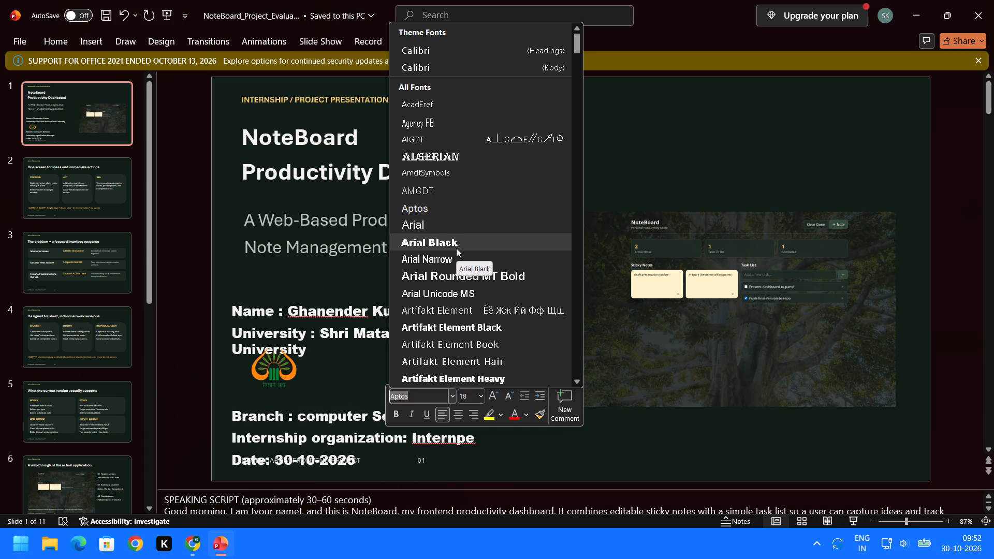
click(476, 245)
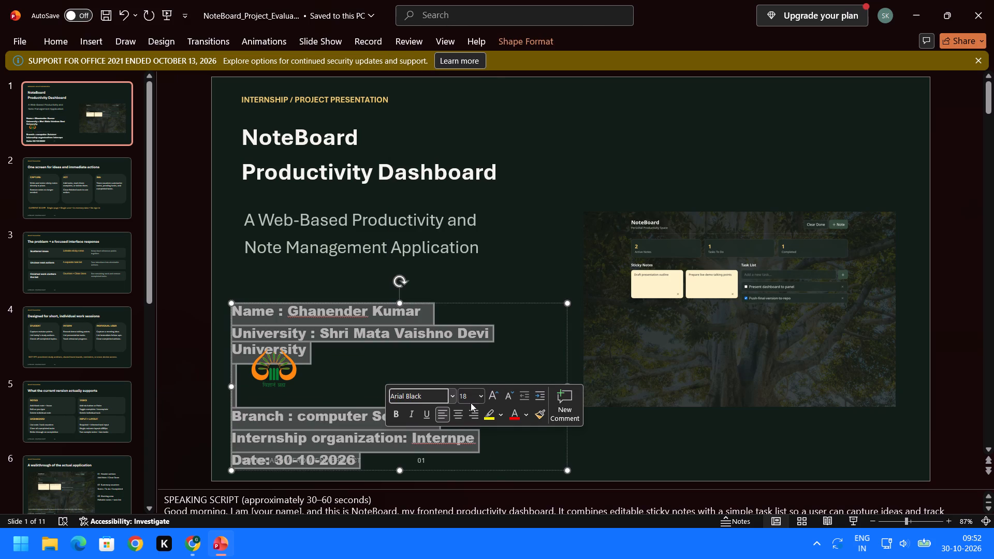
Set the font size of the details text to 16.
click(477, 397)
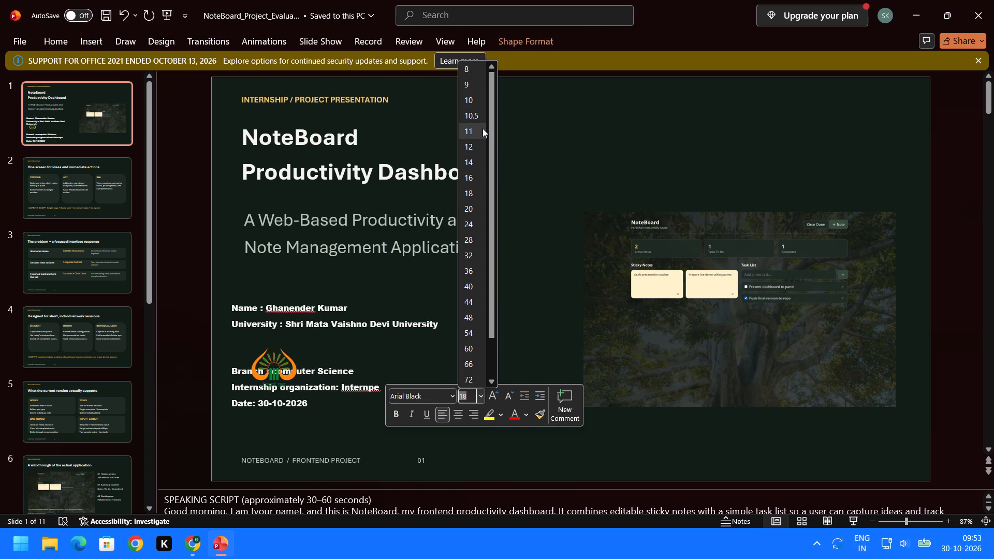
click(473, 173)
click(513, 237)
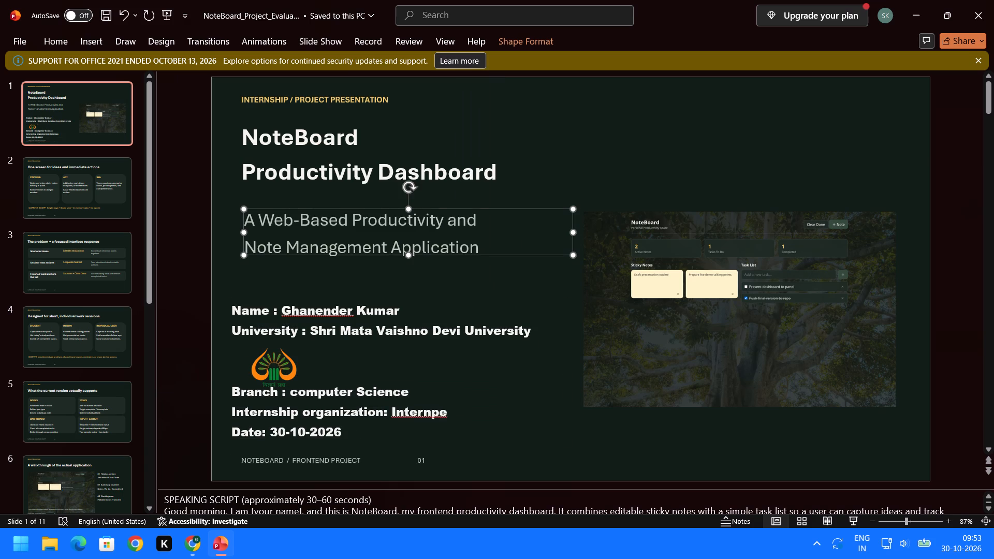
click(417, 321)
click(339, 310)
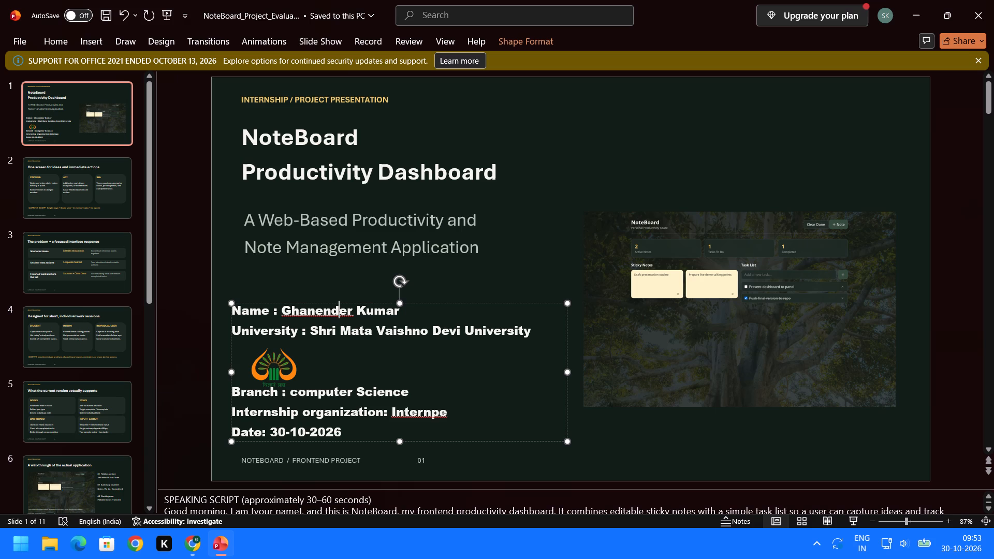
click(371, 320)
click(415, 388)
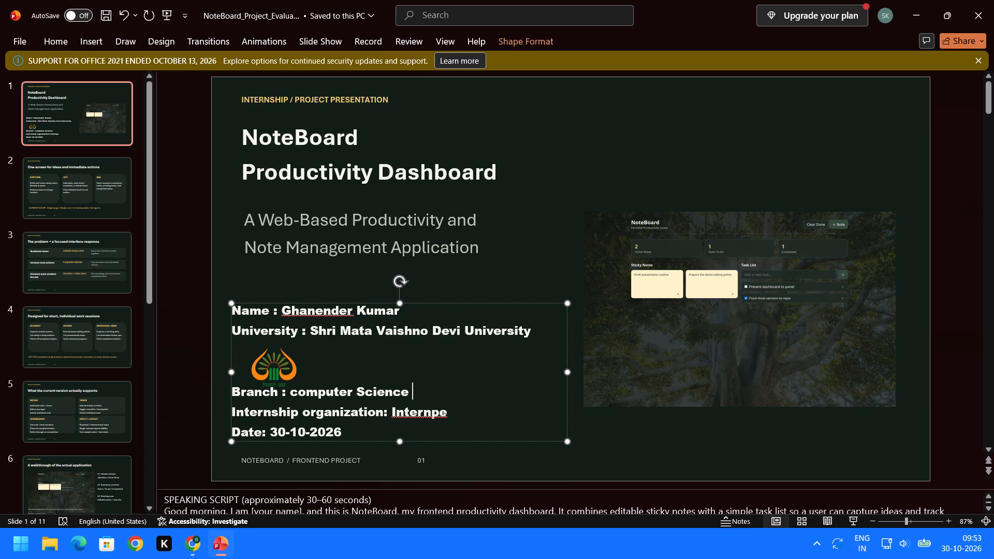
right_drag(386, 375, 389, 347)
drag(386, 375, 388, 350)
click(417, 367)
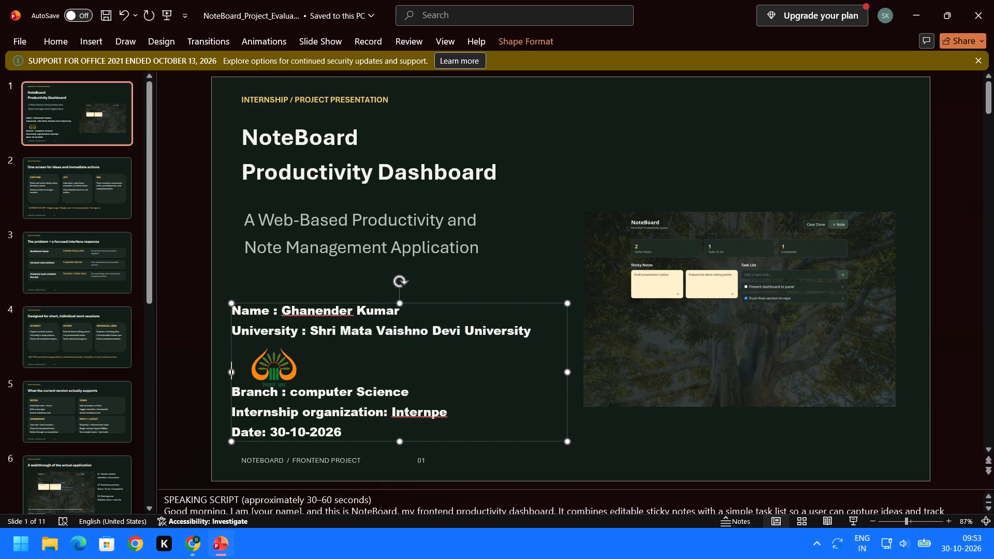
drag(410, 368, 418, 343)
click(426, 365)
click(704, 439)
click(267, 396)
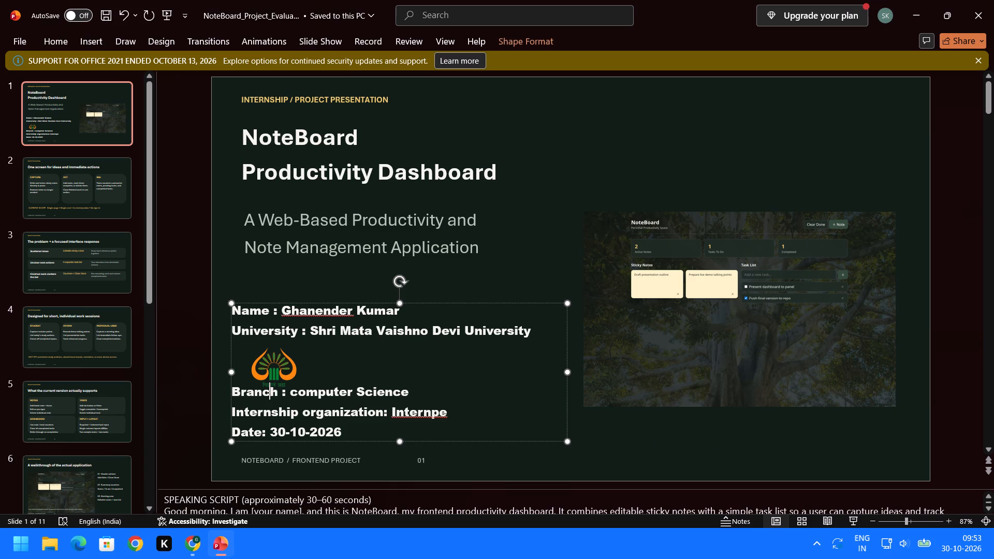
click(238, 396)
Add another blank line in the gap beside the university logo, above the branch line.
click(316, 377)
click(316, 381)
key(Return)
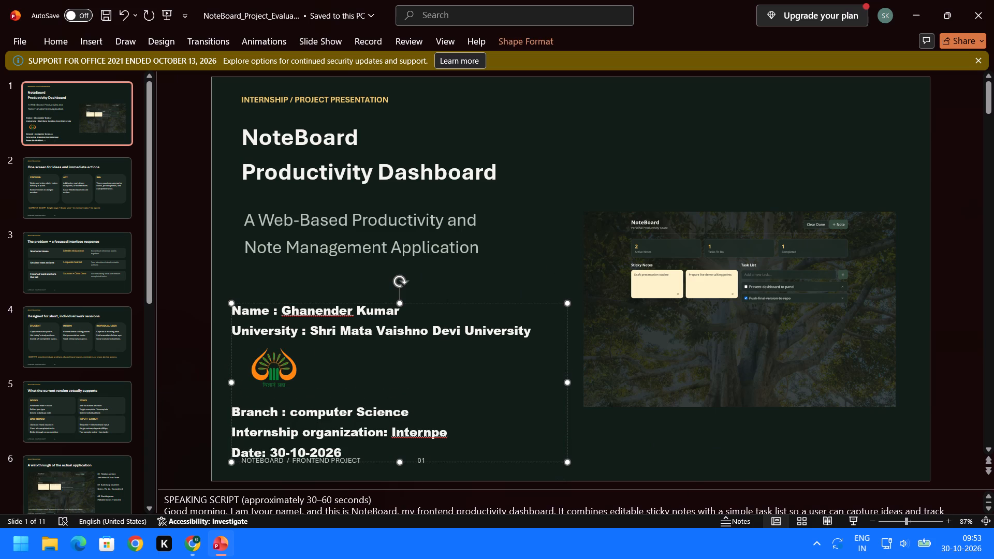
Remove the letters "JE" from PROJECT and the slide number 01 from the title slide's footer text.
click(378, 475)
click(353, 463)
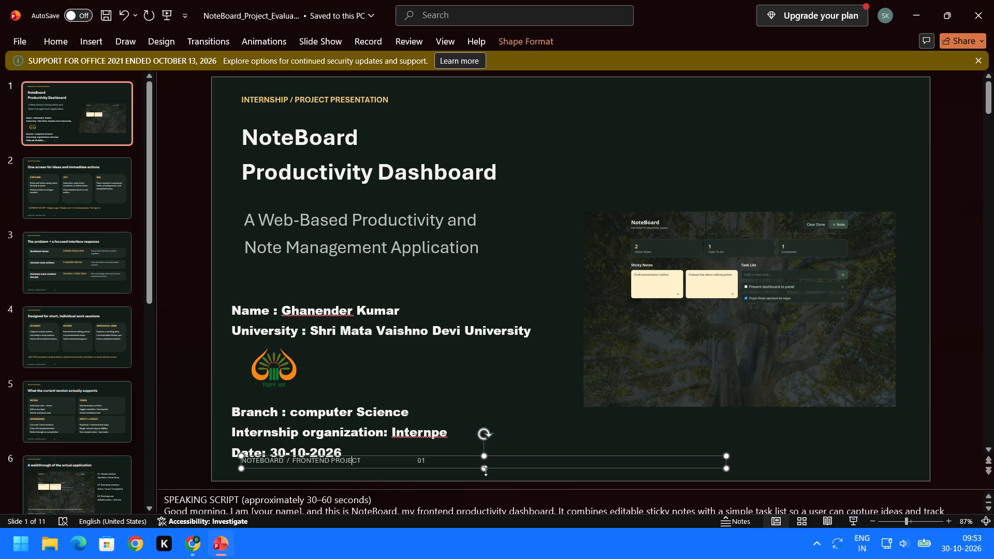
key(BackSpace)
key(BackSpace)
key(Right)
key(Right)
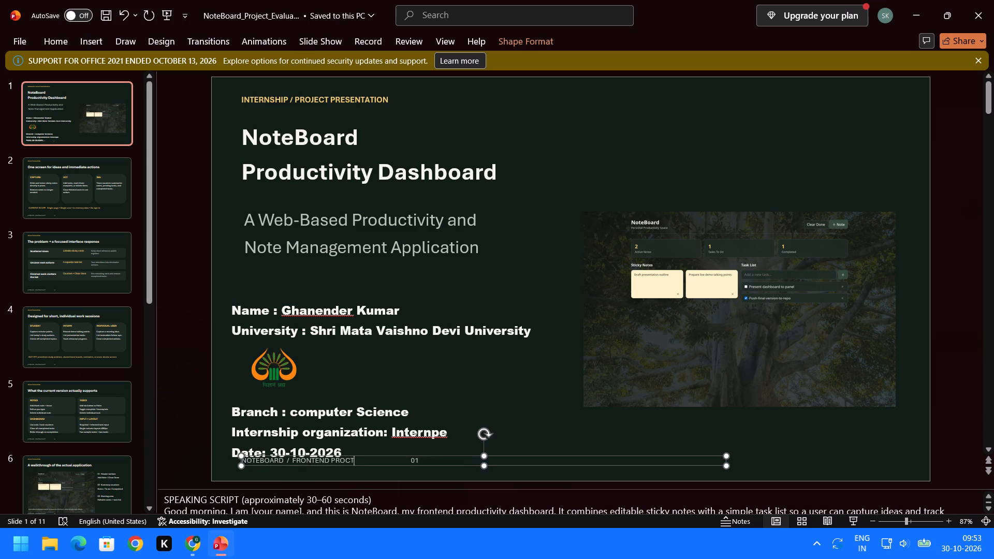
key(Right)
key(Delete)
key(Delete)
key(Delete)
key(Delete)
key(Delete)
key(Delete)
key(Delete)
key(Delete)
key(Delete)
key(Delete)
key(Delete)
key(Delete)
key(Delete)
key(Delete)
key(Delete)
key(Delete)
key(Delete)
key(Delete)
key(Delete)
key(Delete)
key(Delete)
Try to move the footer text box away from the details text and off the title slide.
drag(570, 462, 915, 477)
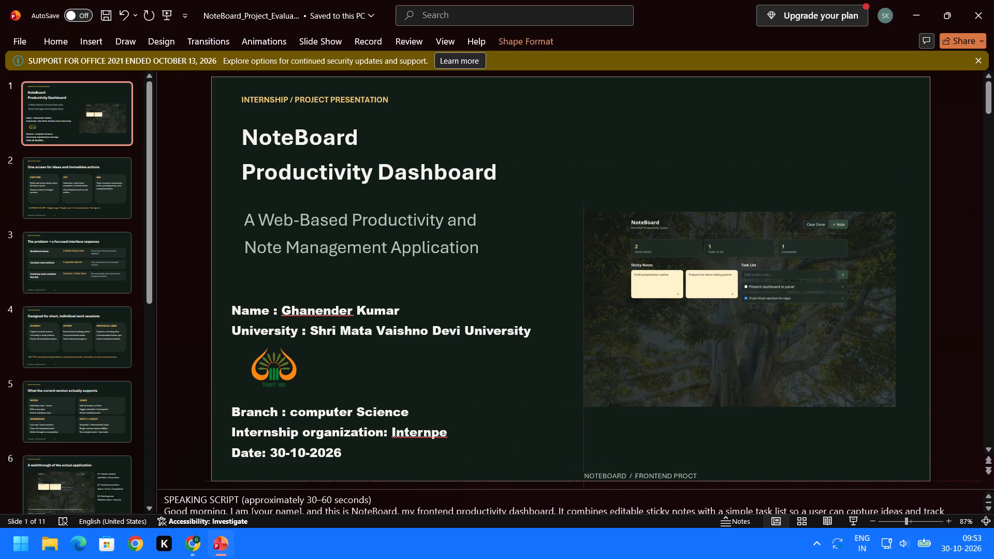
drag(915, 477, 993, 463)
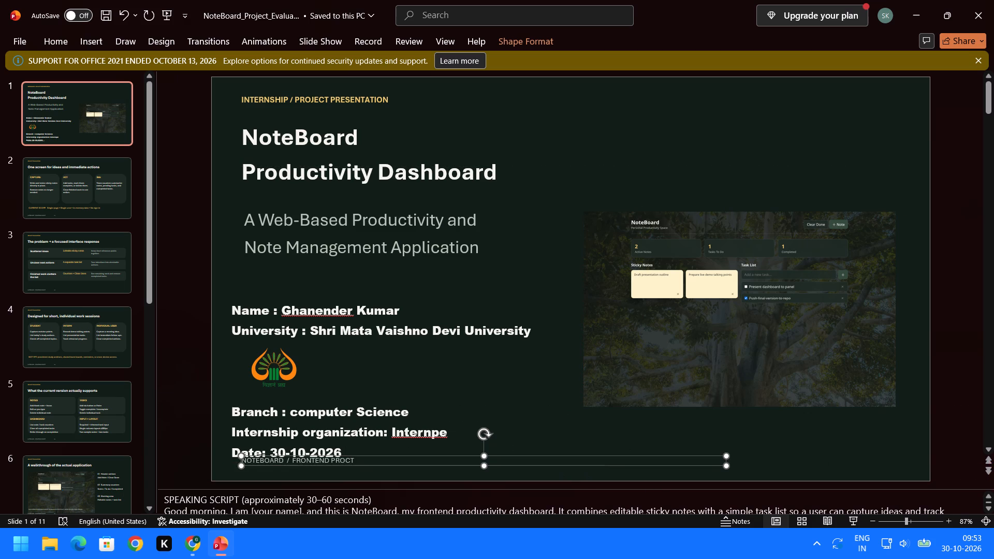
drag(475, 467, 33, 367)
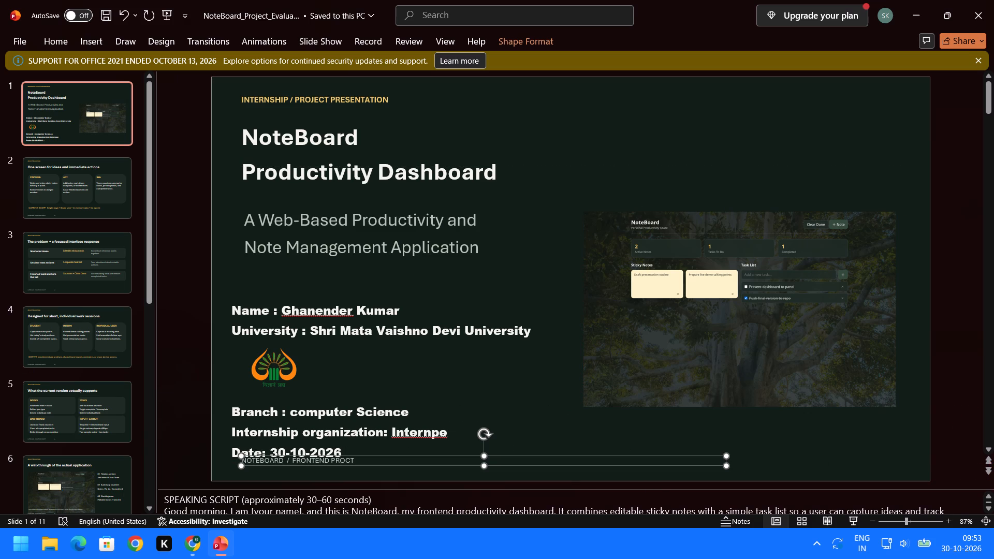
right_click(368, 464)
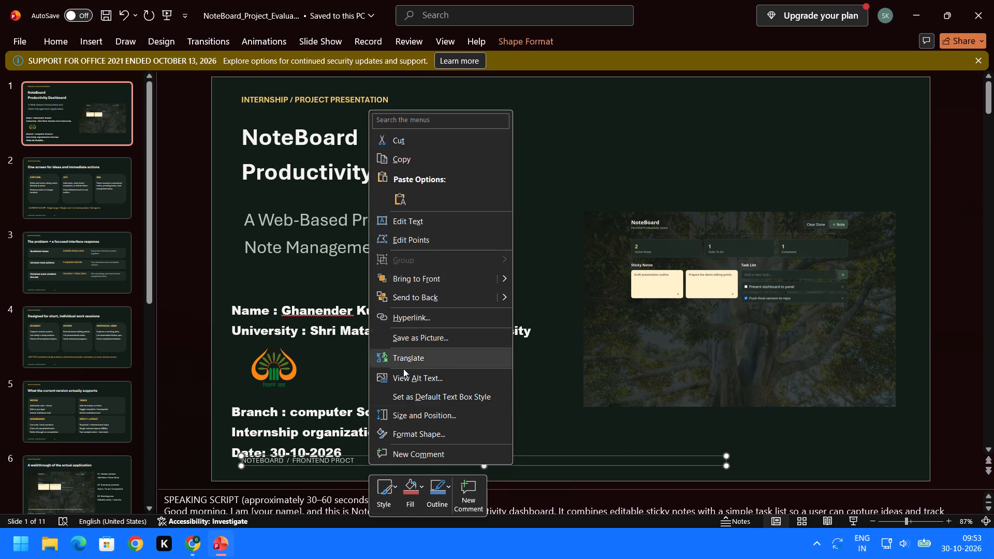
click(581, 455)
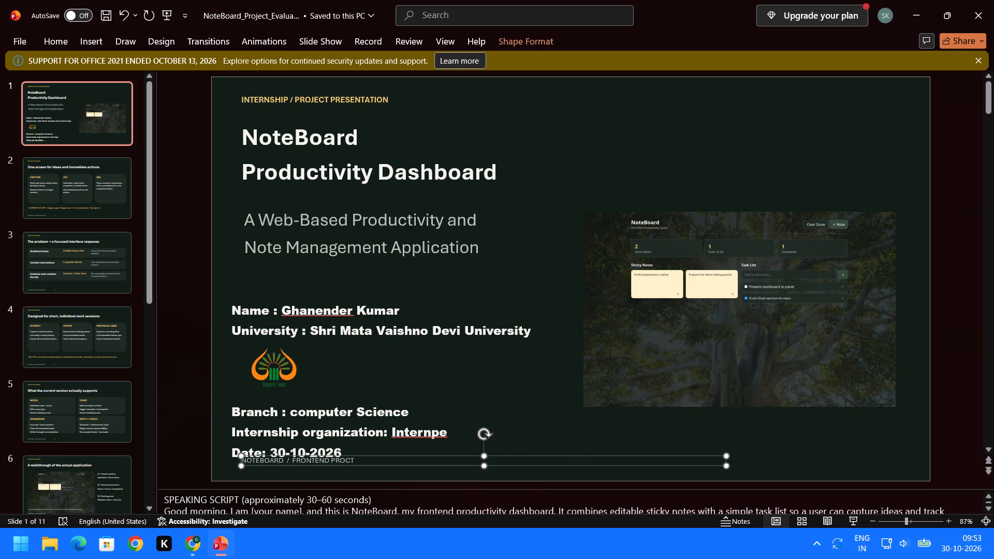
Delete the whole footer text box that overlaps the date line on the title slide.
click(371, 463)
click(359, 463)
triple_click(405, 463)
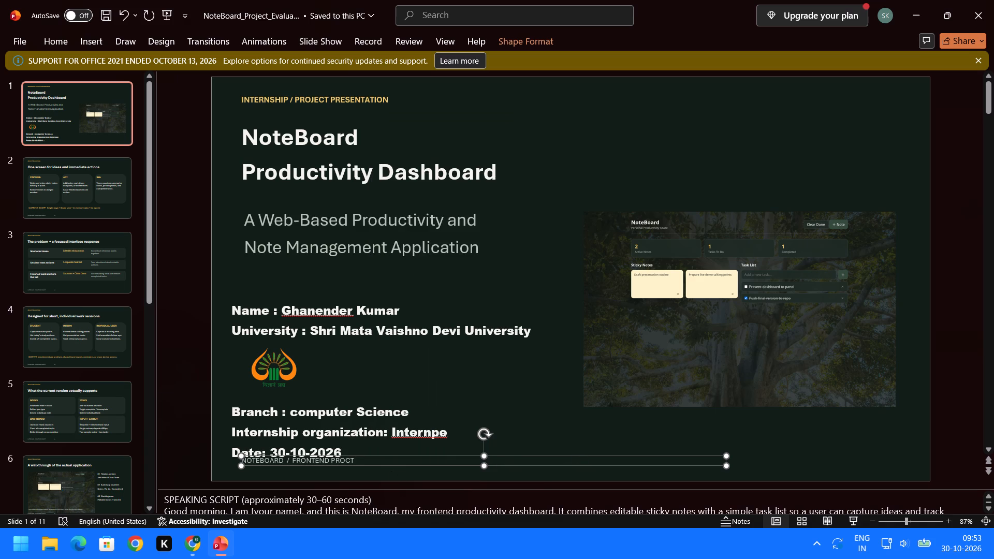
click(405, 460)
click(417, 476)
click(375, 465)
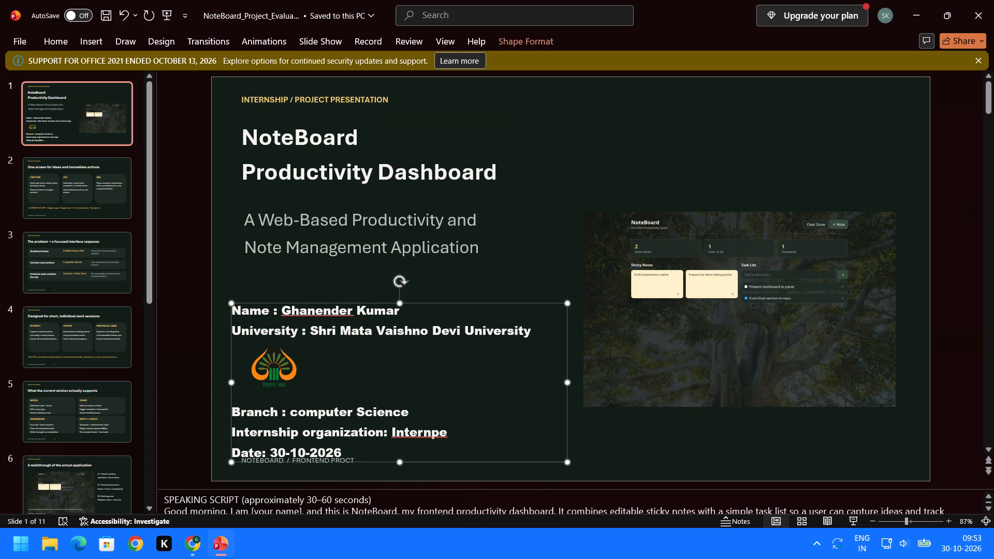
click(359, 477)
click(350, 465)
drag(375, 465, 402, 483)
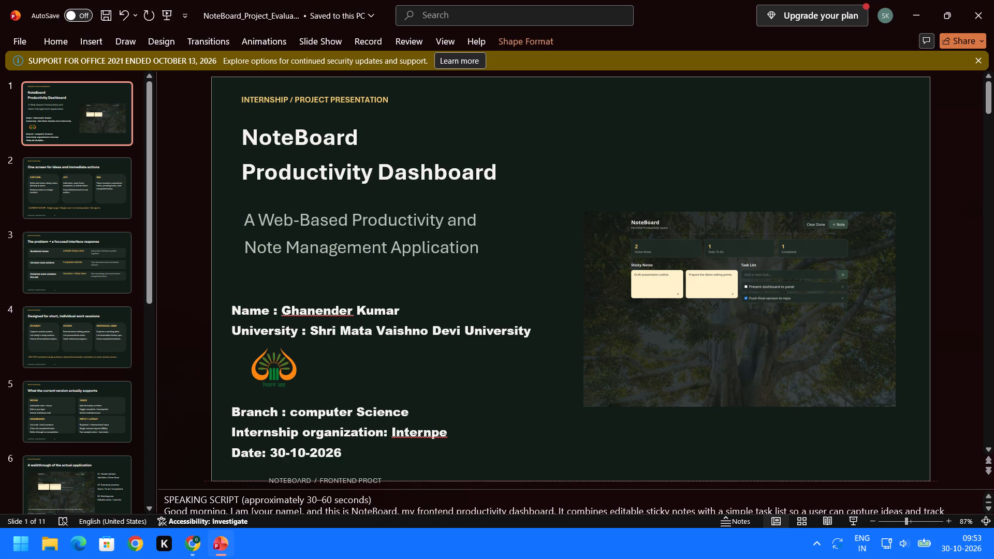
drag(402, 483, 469, 465)
triple_click(467, 463)
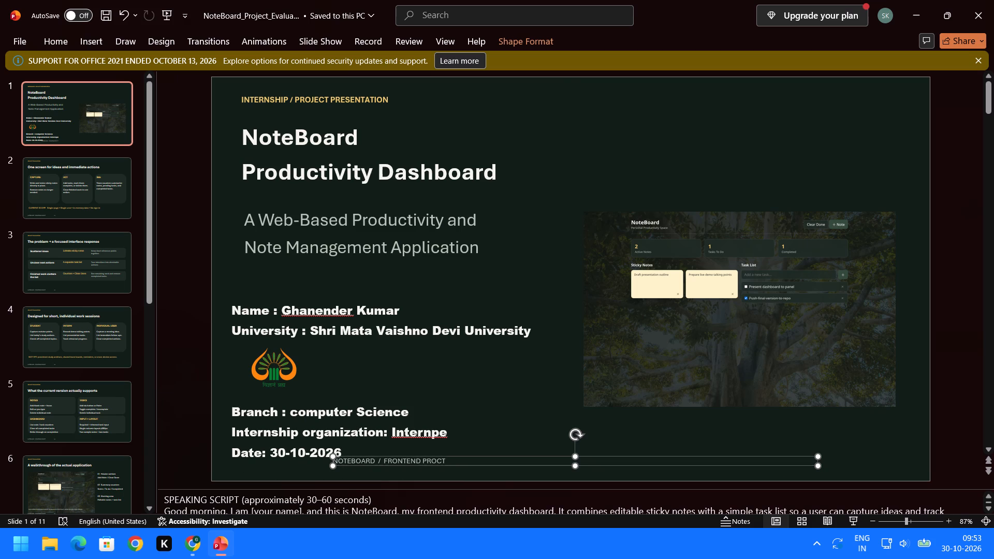
key(BackSpace)
Save the presentation.
scroll(523, 445, down, 4)
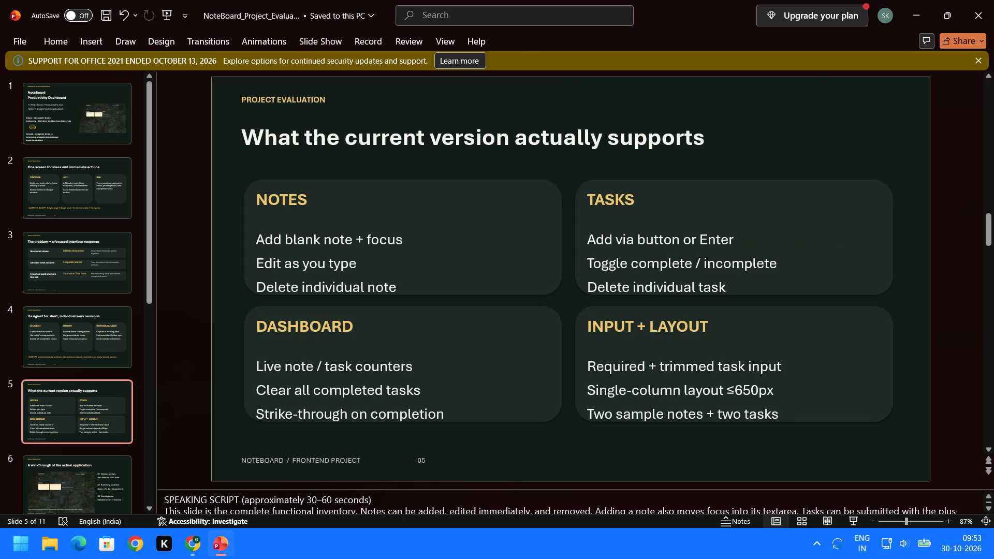
key(ctrl+s)
Return to the title slide and start the slide show from there.
scroll(95, 251, up, 4)
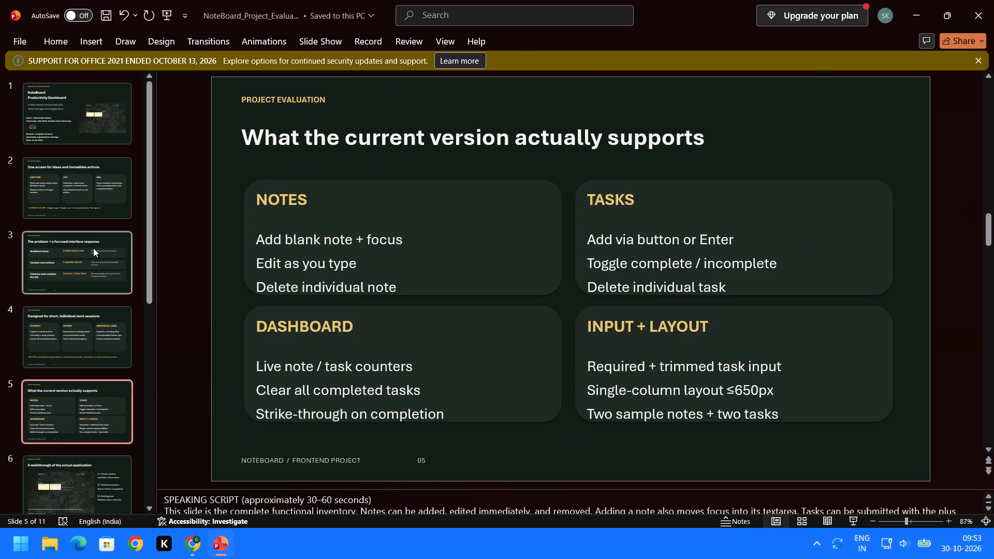
scroll(93, 248, up, 2)
click(67, 125)
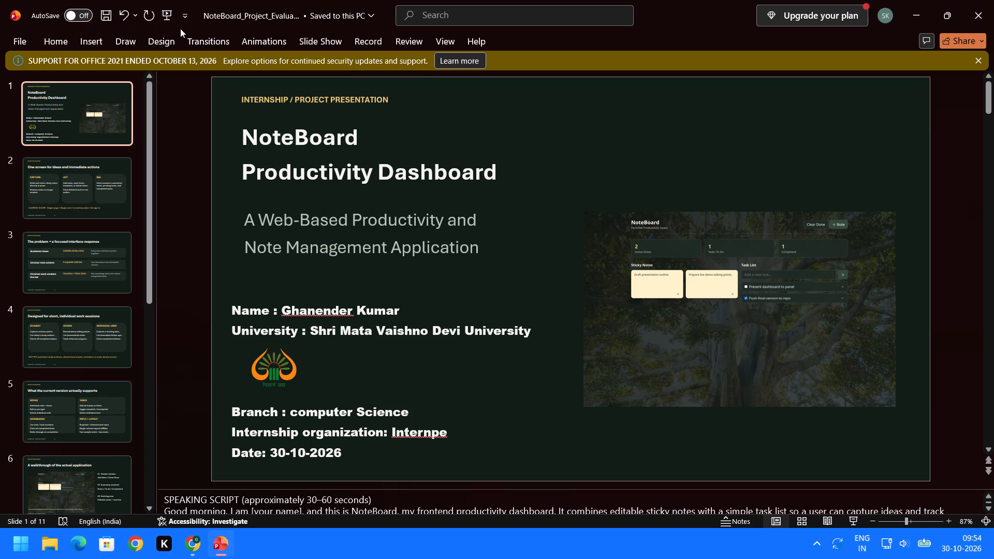
click(169, 17)
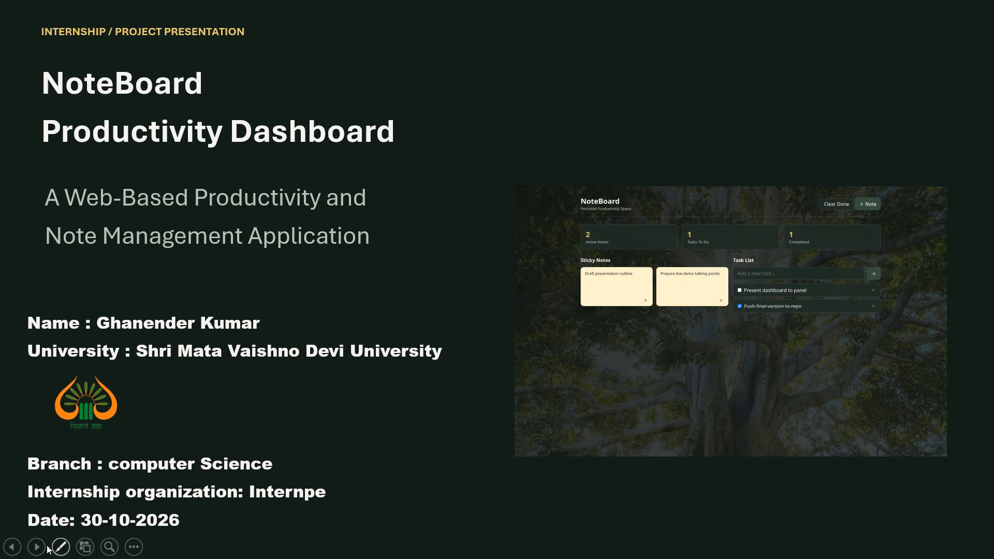
With the red pen, circle "NoteBoard" and underline "Productivity Dashboard" and both subtitle lines on the title slide.
click(62, 550)
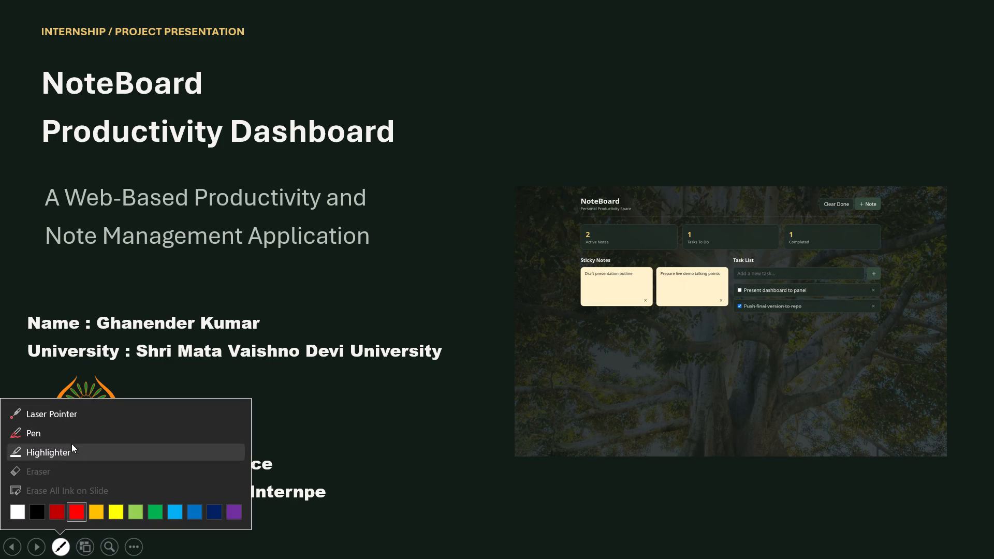
click(68, 434)
drag(184, 60, 238, 75)
drag(71, 146, 250, 153)
drag(287, 148, 456, 146)
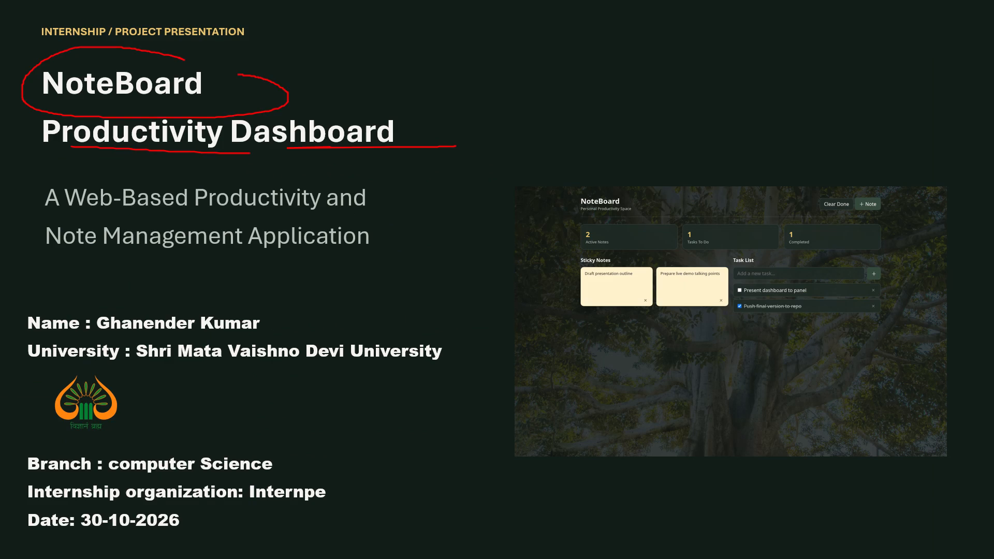
drag(138, 213, 356, 215)
drag(399, 217, 405, 218)
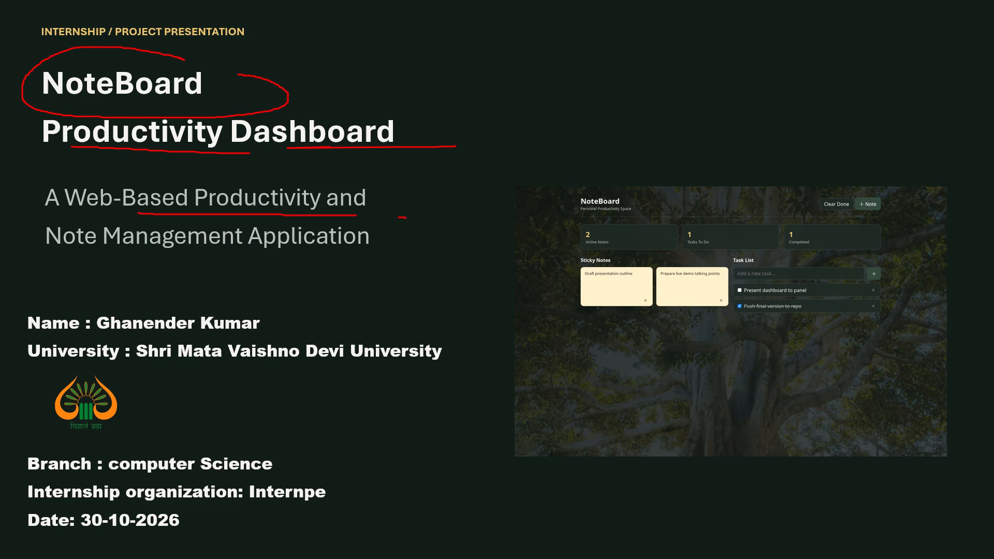
drag(130, 259, 325, 265)
click(376, 260)
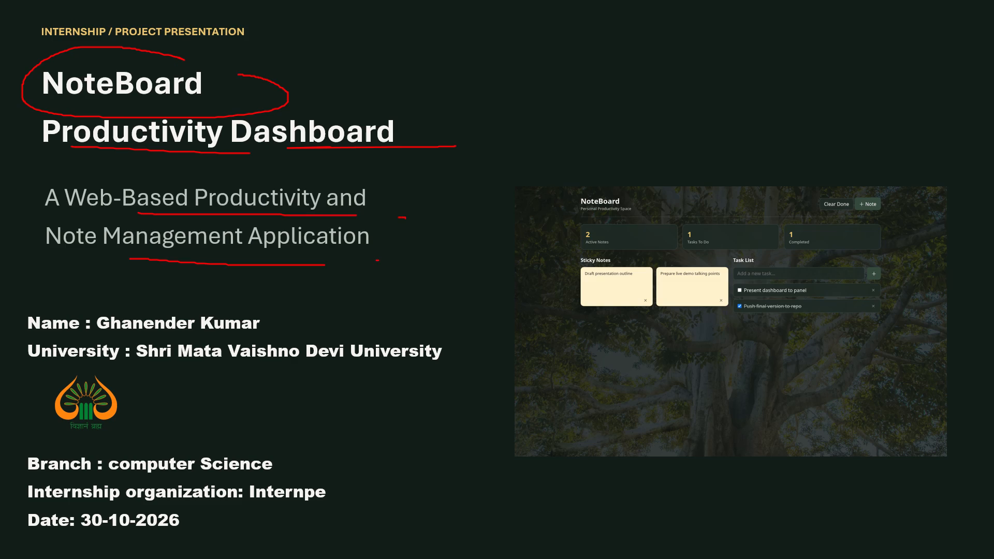
Advance to slide 2 and underline "ideas and immediate actions" in the heading and the text lines in the CAPTURE card.
key(Right)
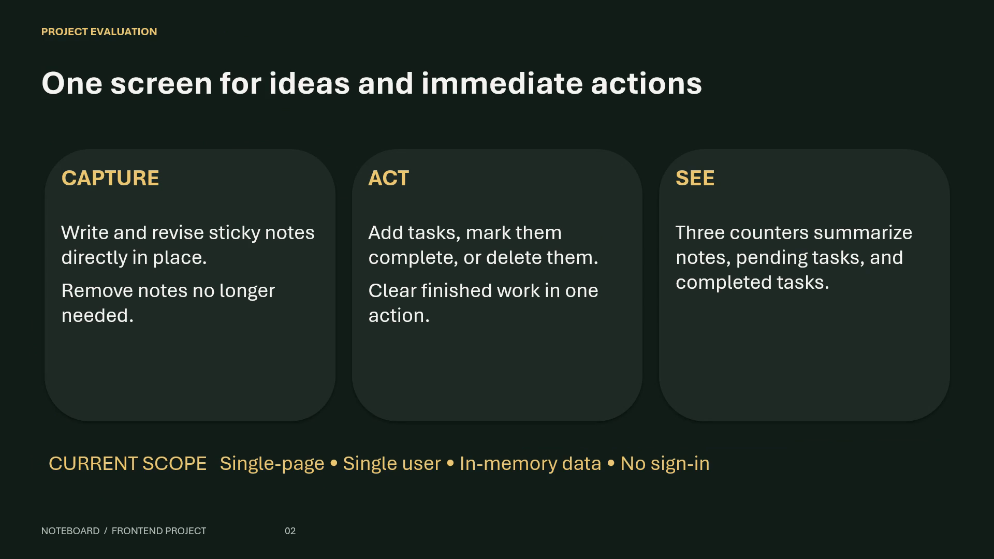
drag(271, 104, 377, 103)
drag(419, 103, 668, 101)
drag(147, 241, 290, 241)
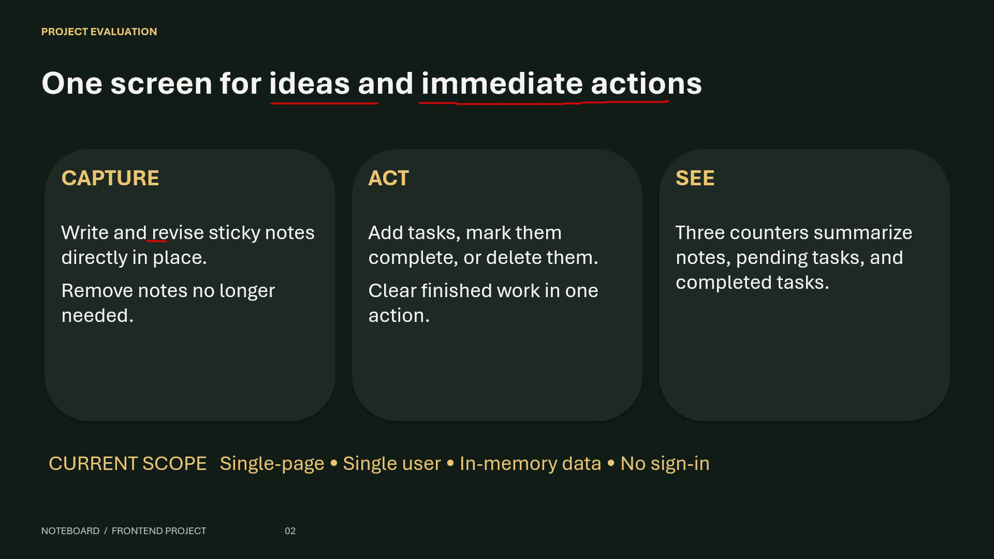
drag(290, 241, 299, 241)
drag(110, 267, 196, 269)
drag(112, 300, 253, 310)
drag(120, 315, 136, 331)
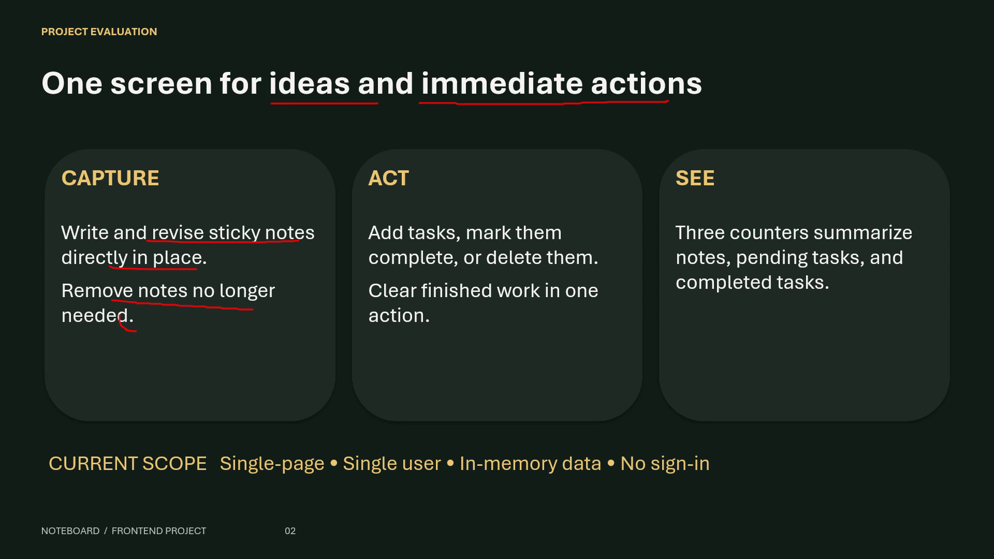
Underline the key phrases in the ACT and SEE cards on slide 2 with the red pen.
drag(389, 246, 520, 244)
drag(420, 262, 544, 269)
drag(379, 320, 520, 326)
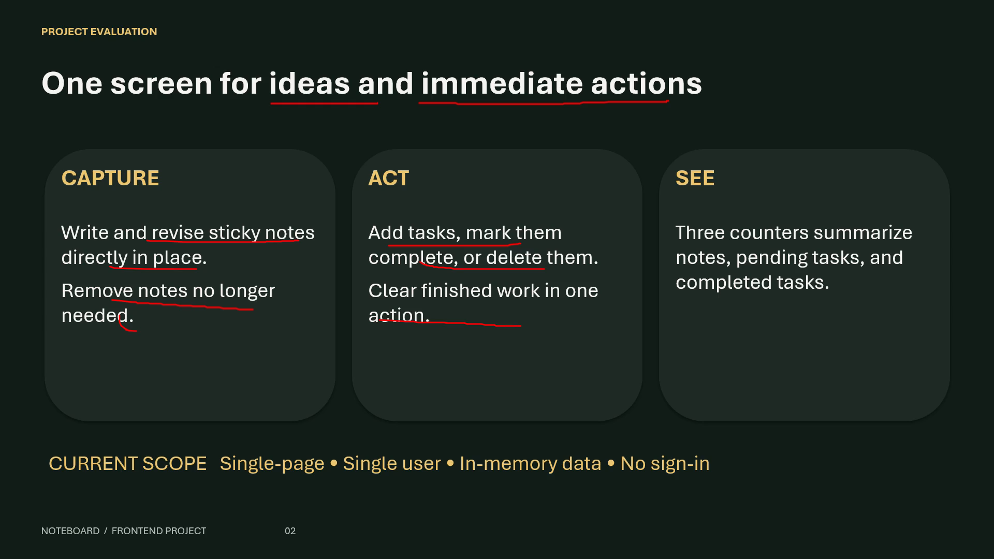
drag(431, 301, 573, 302)
drag(453, 327, 482, 327)
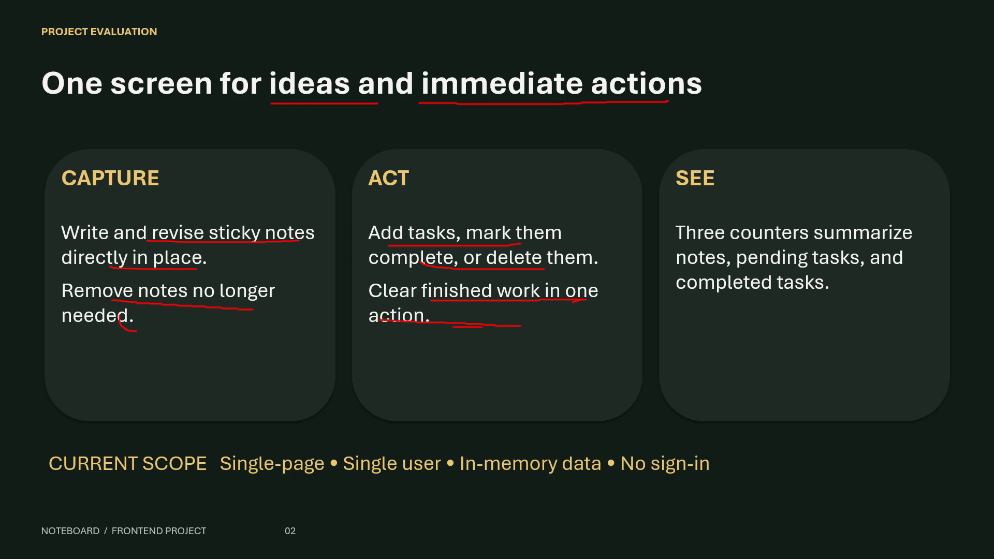
drag(736, 243, 910, 240)
drag(728, 274, 837, 275)
drag(727, 297, 793, 308)
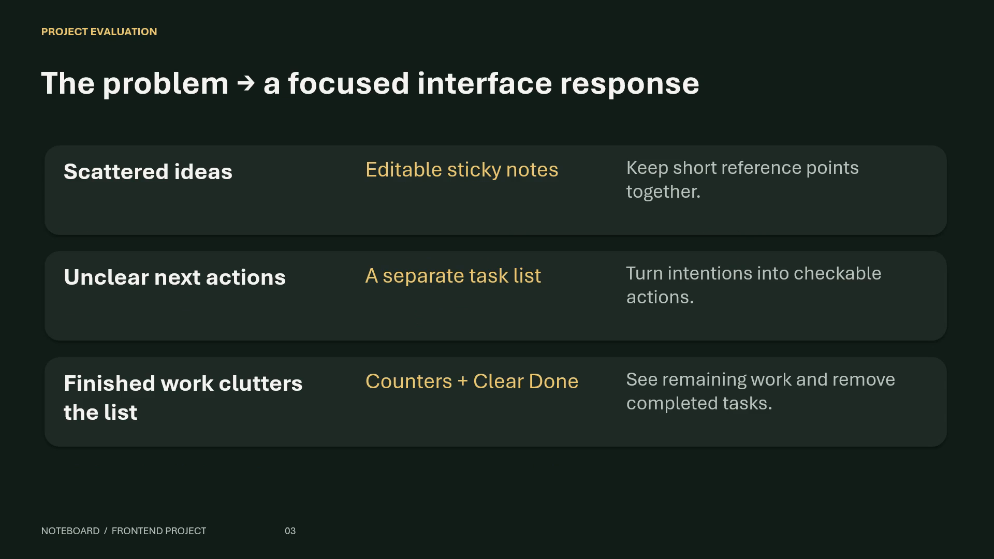
On slide 3, underline "a focused interface response" and draw loops around the yellow solutions and their explanations in all three rows.
drag(275, 99, 656, 105)
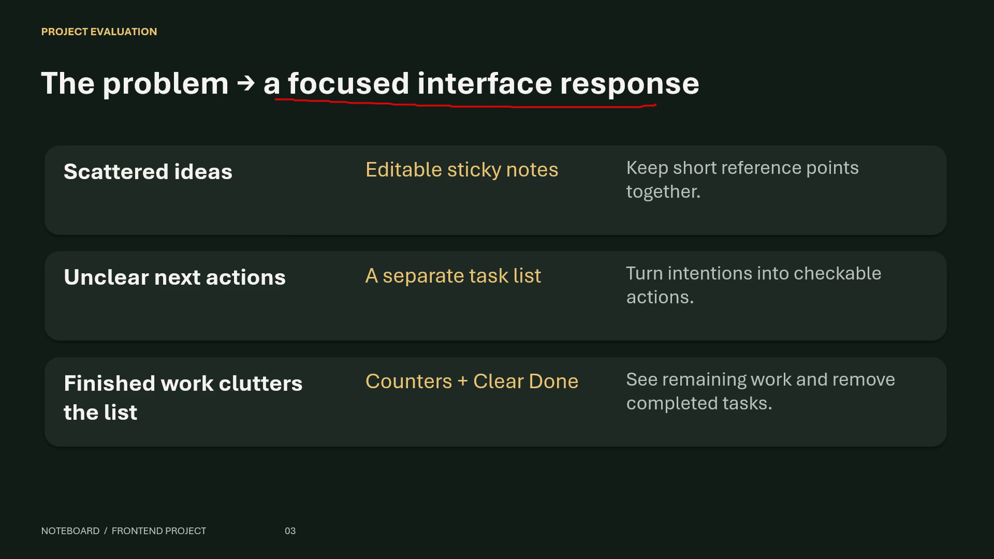
drag(379, 156, 433, 153)
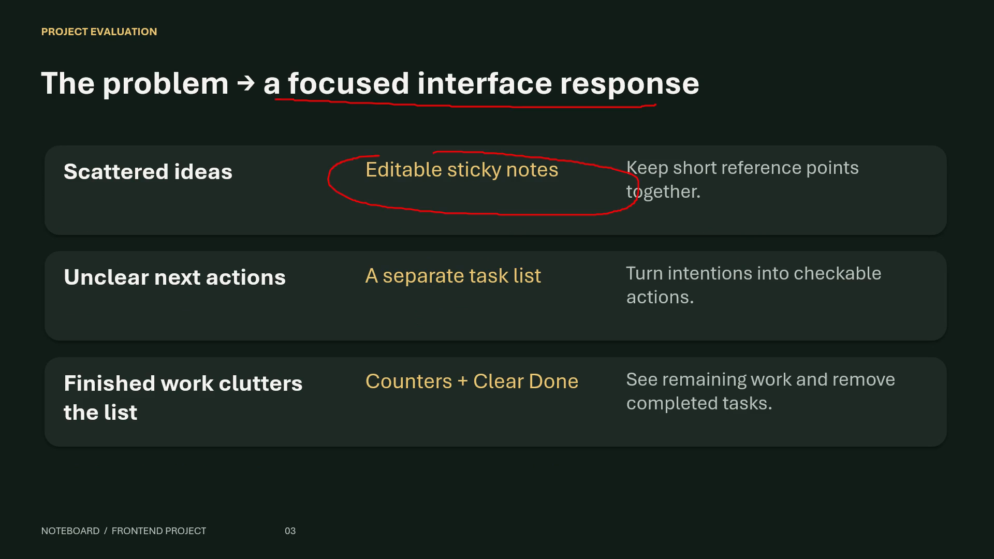
drag(646, 154, 684, 156)
drag(657, 184, 632, 190)
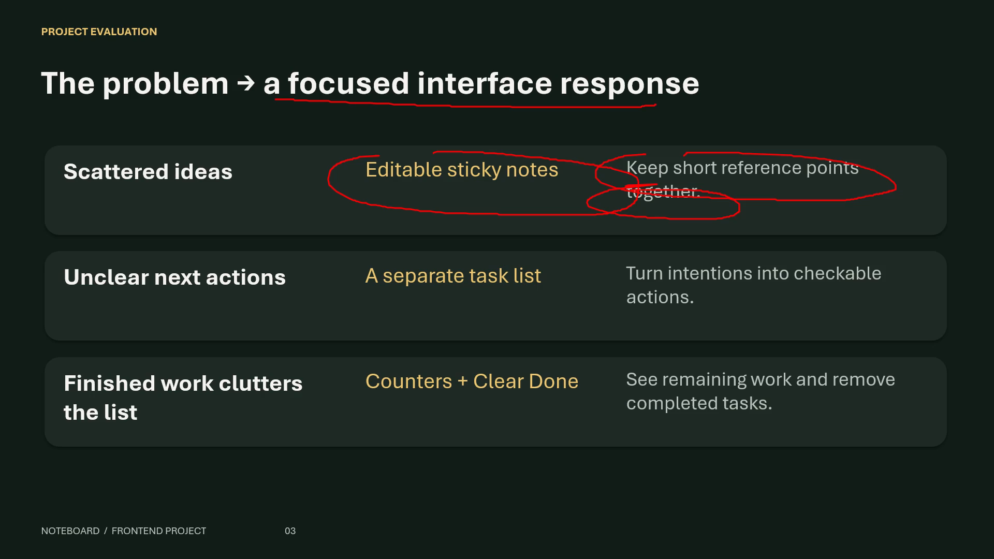
drag(376, 268, 471, 273)
drag(704, 260, 854, 306)
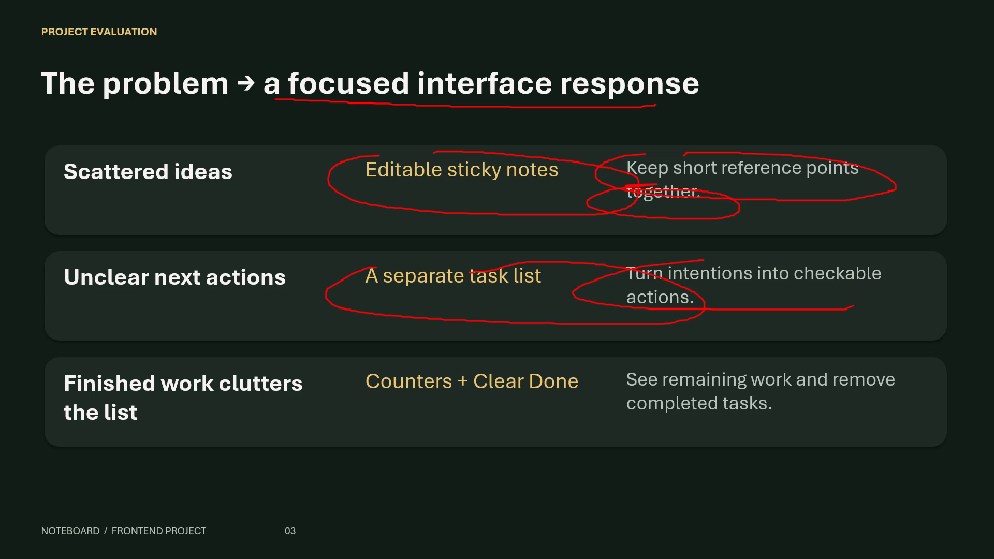
drag(737, 252, 907, 290)
drag(396, 374, 413, 405)
drag(652, 376, 587, 405)
drag(639, 374, 723, 386)
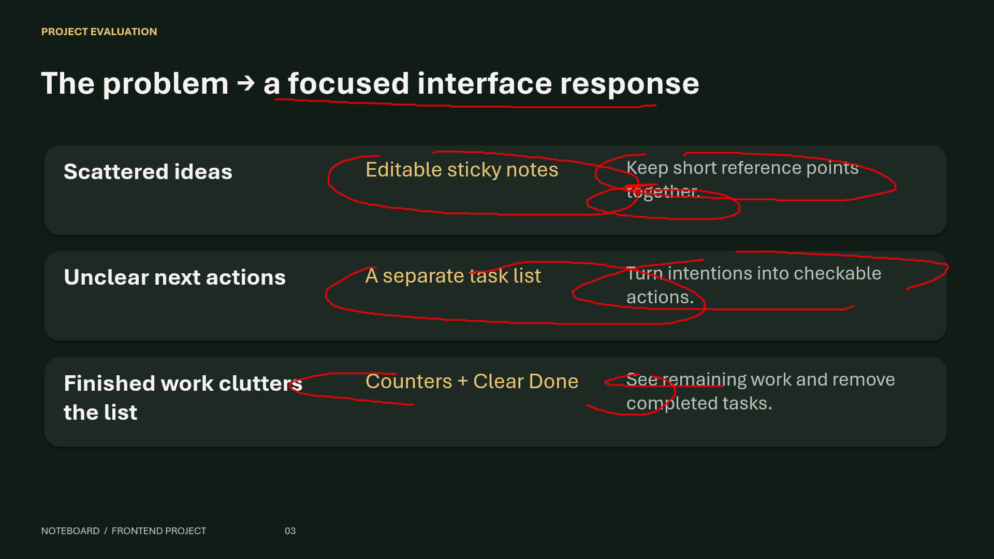
Advance to slide 4 and underline the three text lines in each of the STUDENT, INTERN and INDIVIDUAL USER cards.
key(Right)
drag(141, 259, 252, 255)
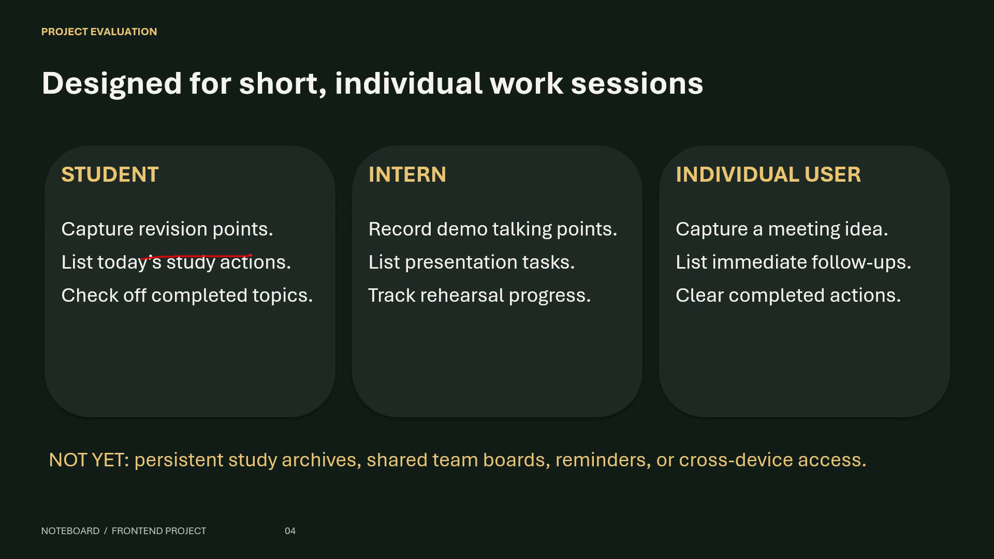
drag(149, 241, 286, 248)
drag(138, 279, 286, 286)
drag(166, 308, 307, 310)
drag(377, 243, 477, 243)
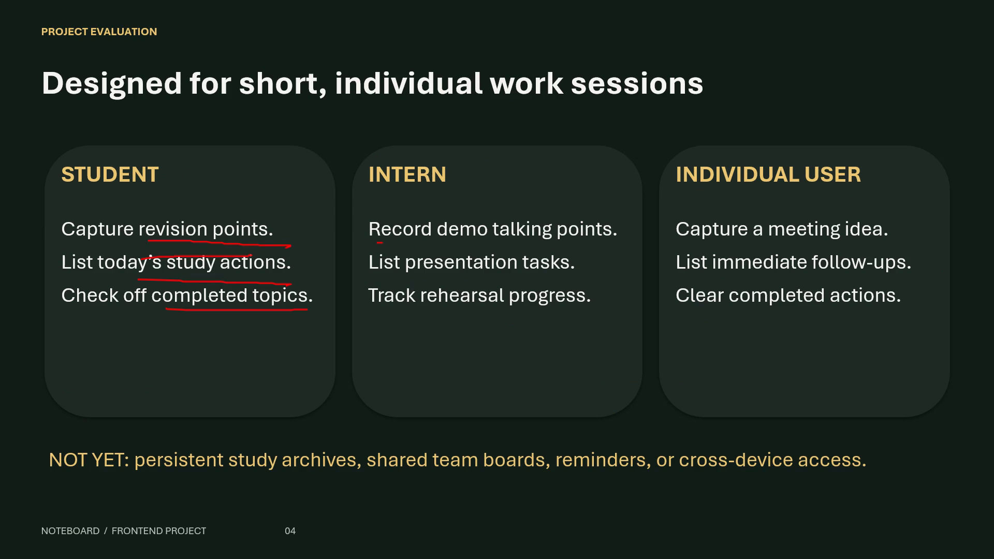
drag(477, 243, 612, 247)
drag(466, 286, 577, 284)
drag(504, 321, 624, 325)
drag(710, 250, 852, 248)
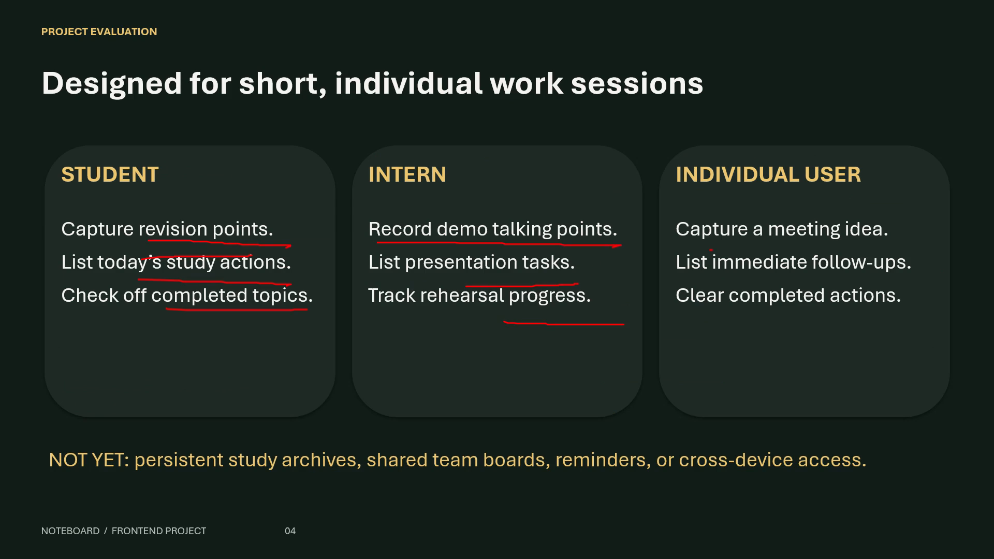
drag(852, 248, 940, 247)
drag(712, 277, 889, 278)
drag(790, 307, 914, 306)
Advance to slide 5 and mark key phrases in the NOTES, TASKS and INPUT + LAYOUT cards with the red pen.
key(Right)
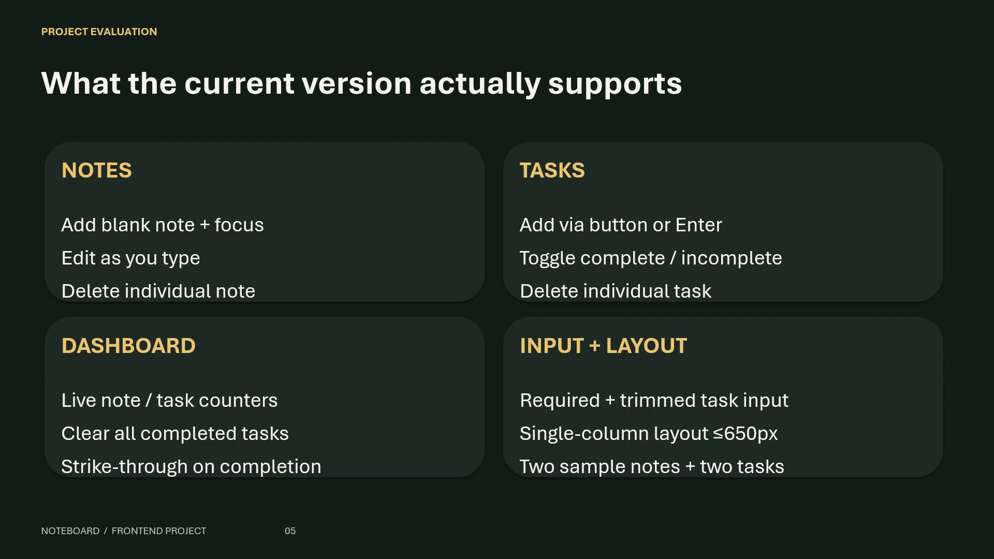
drag(113, 234, 200, 239)
drag(250, 240, 280, 240)
drag(137, 269, 214, 277)
drag(158, 300, 281, 312)
drag(545, 236, 708, 234)
drag(627, 277, 636, 277)
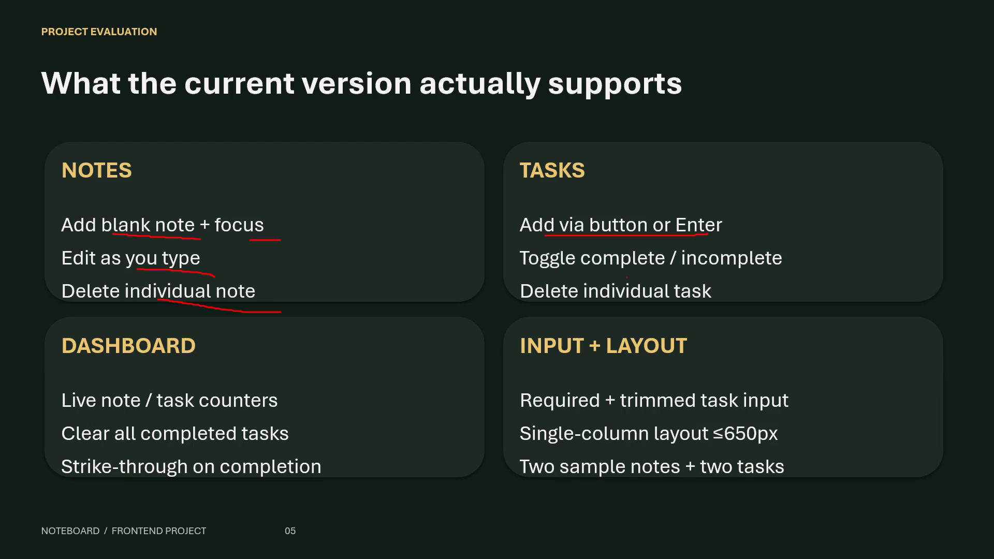
drag(636, 277, 708, 277)
drag(620, 303, 665, 306)
drag(570, 402, 693, 402)
drag(638, 456, 690, 455)
drag(577, 476, 614, 476)
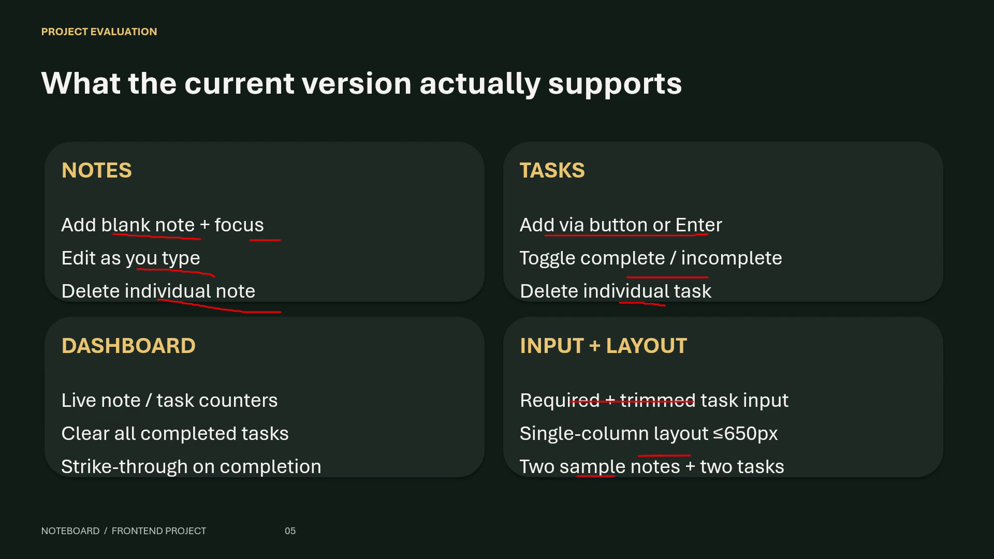
Advance to slide 6 and add one short red pen stroke on it.
key(Right)
drag(739, 235, 752, 254)
Advance to slide 8 and underline "lives in arrays" and "render() rebuilds the" in its heading.
key(Right)
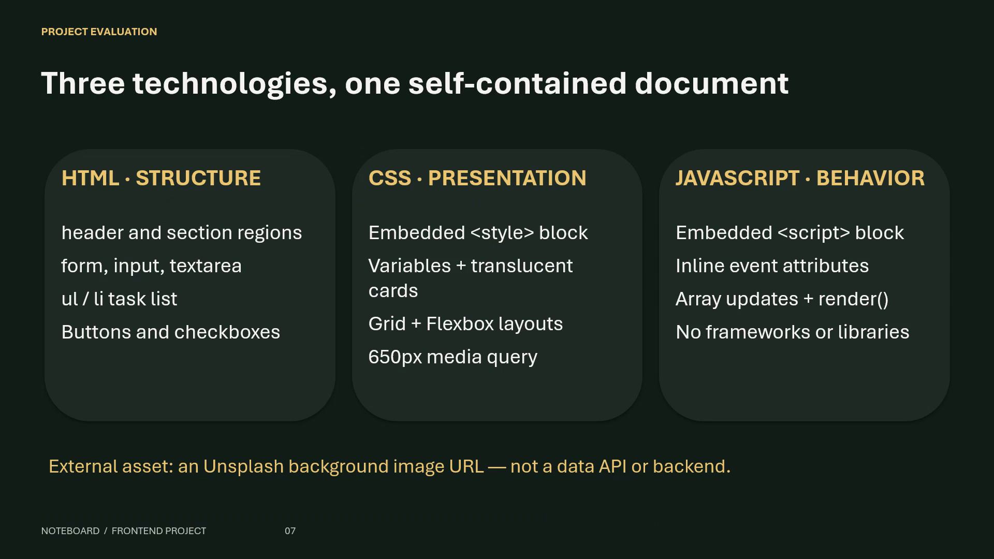
key(Right)
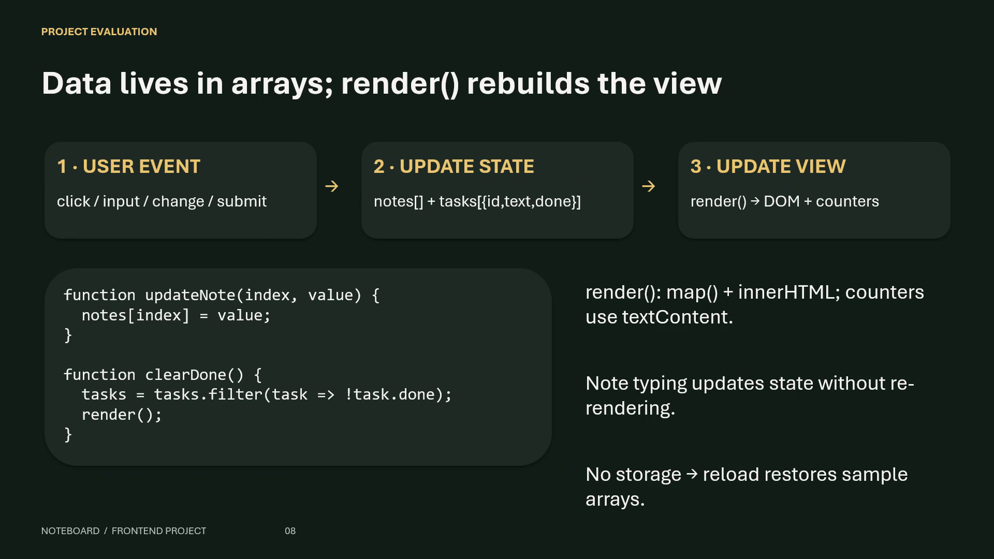
drag(119, 102, 314, 102)
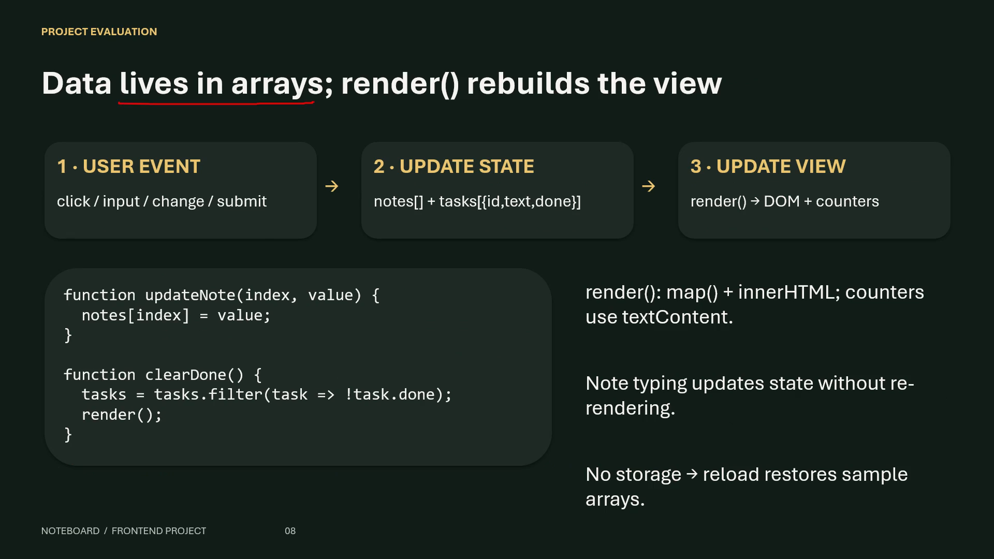
drag(341, 106, 632, 101)
Page through the remaining slides up to the closing "Thank you. Questions?" slide and put the pen away.
key(Right)
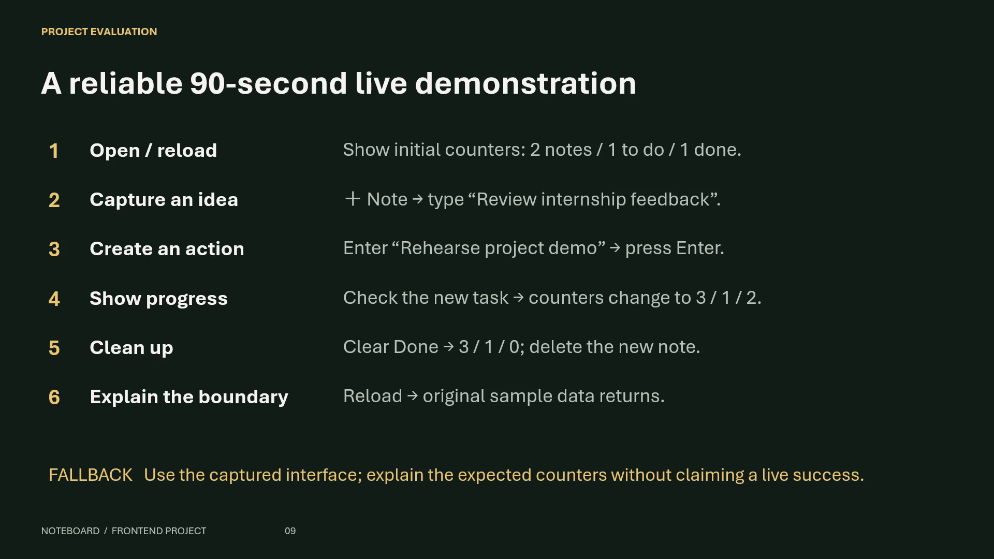
key(Right)
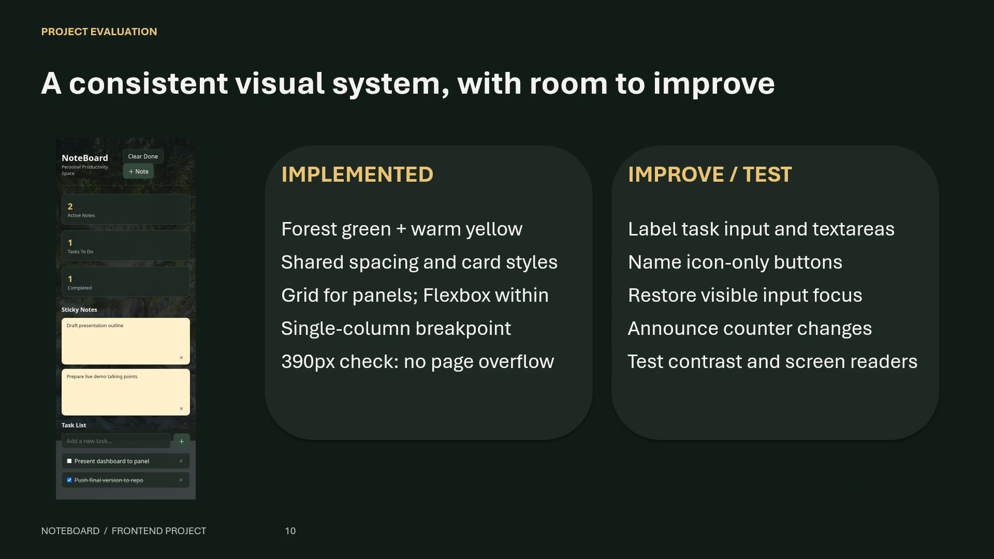
key(Left)
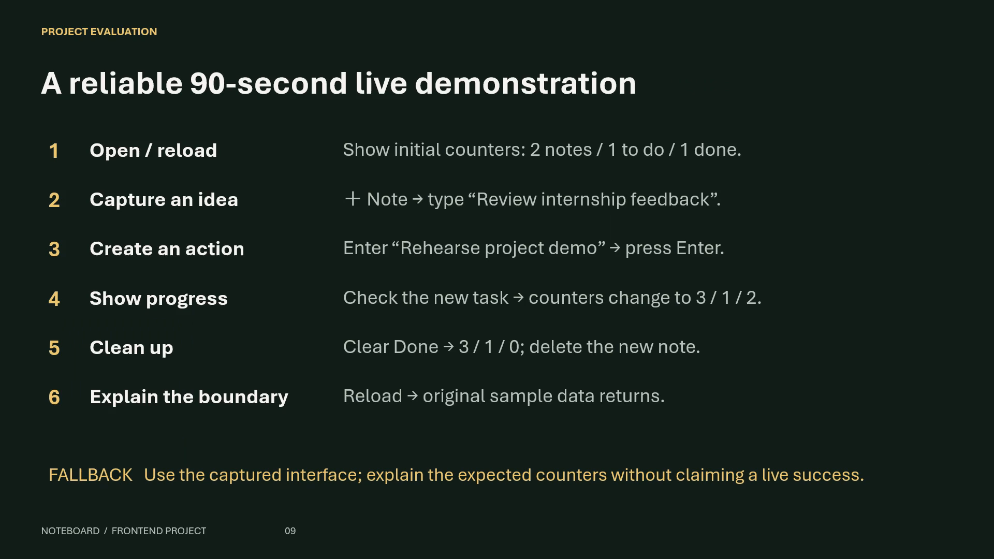
key(Right)
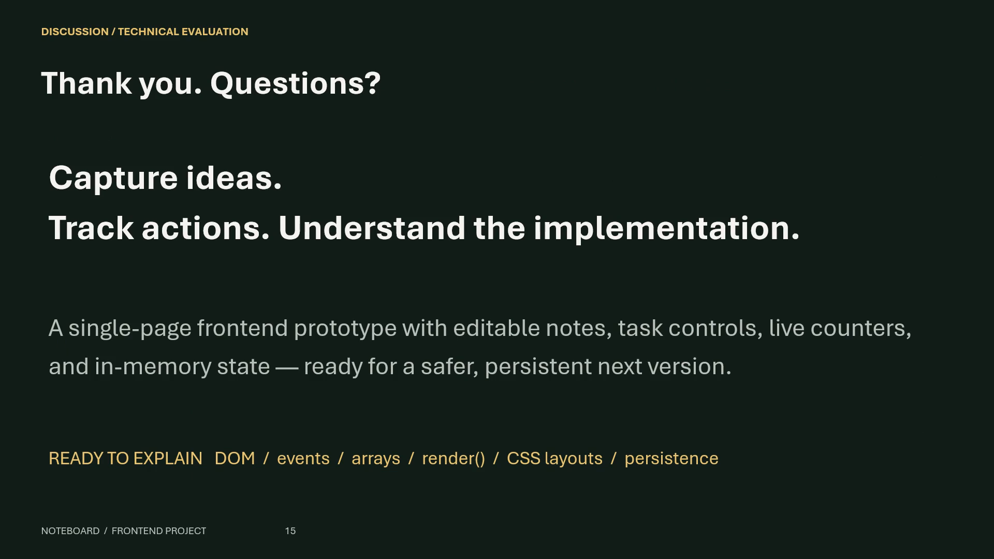
key(Escape)
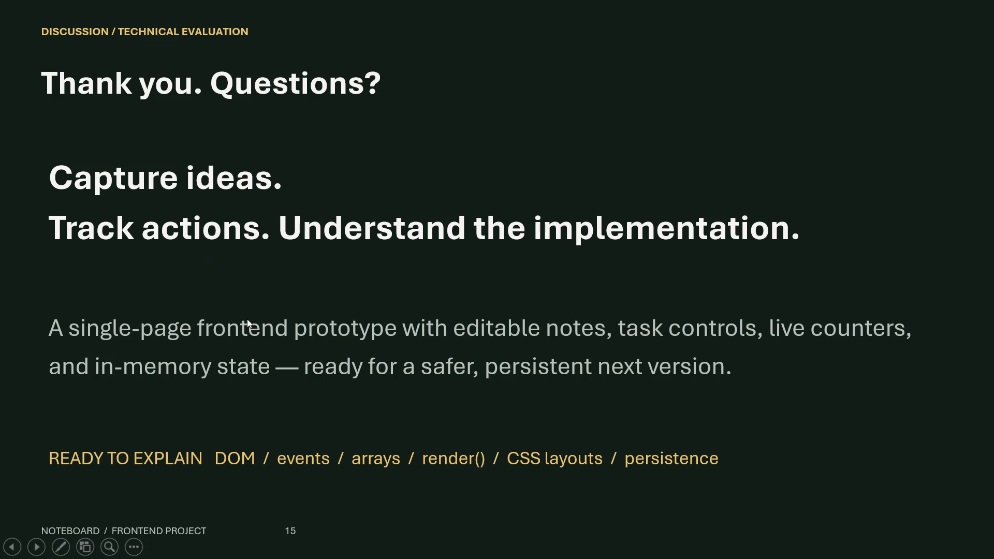
End the slide show and discard the ink annotations.
click(262, 453)
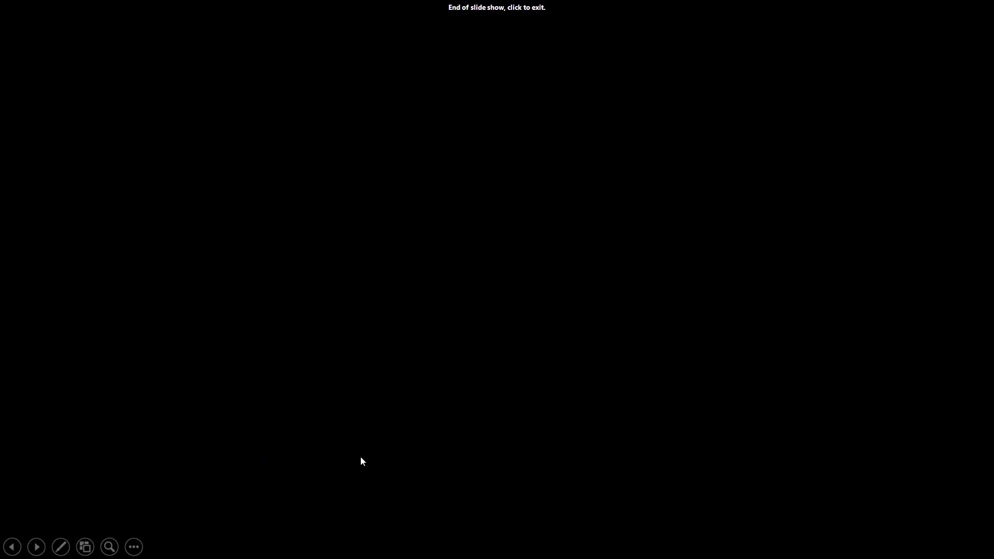
key(Escape)
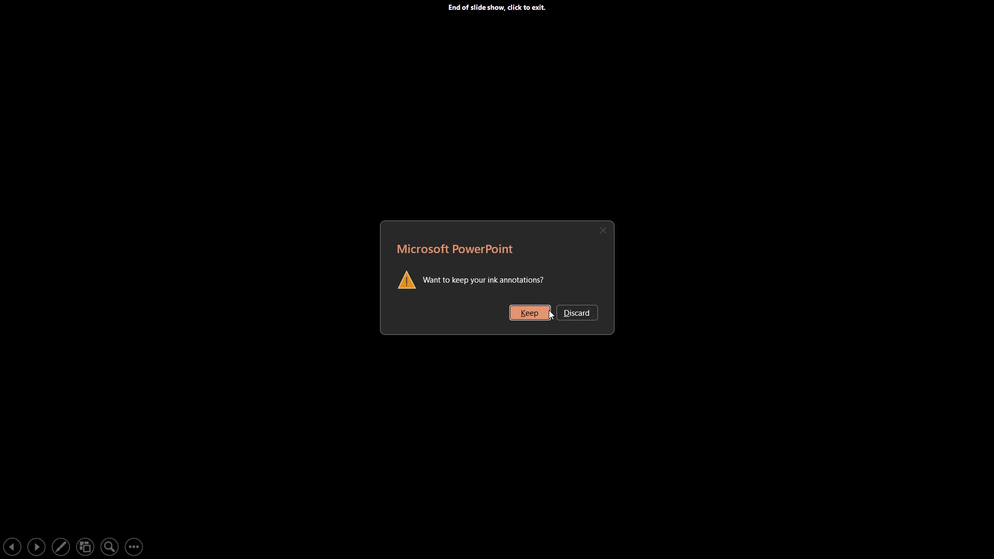
click(571, 313)
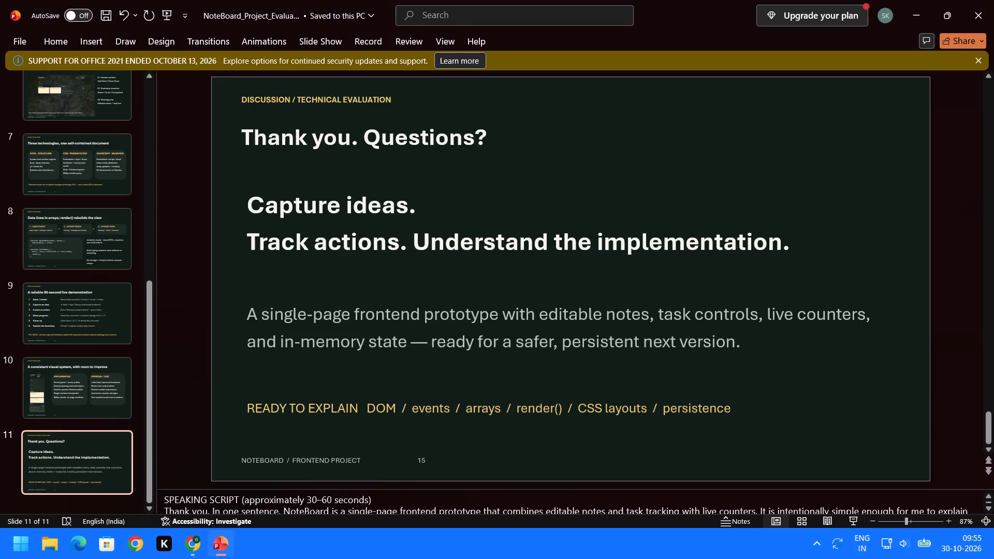
Delete the whole "READY TO EXPLAIN DOM / events / arrays..." line from the closing slide.
click(317, 415)
click(741, 407)
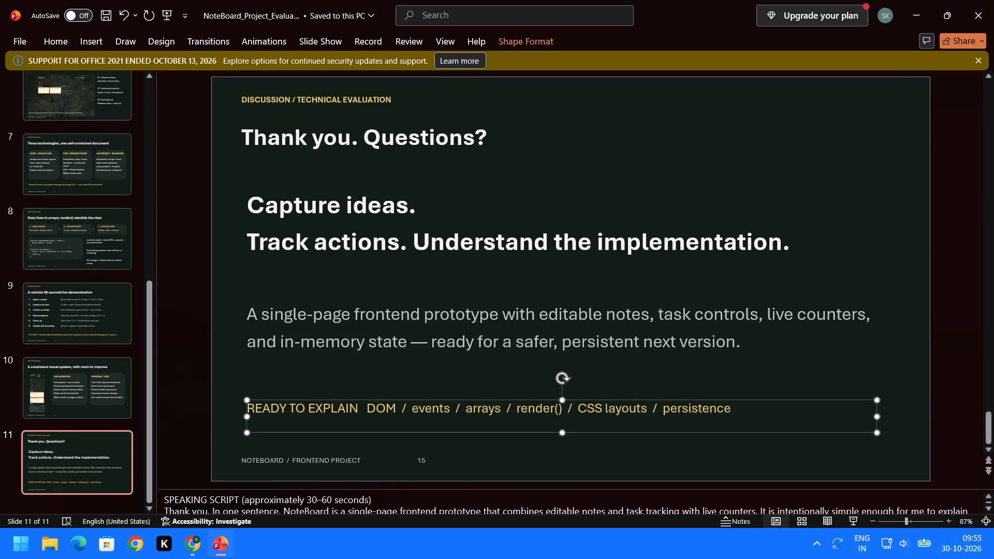
drag(737, 410, 661, 397)
double_click(690, 404)
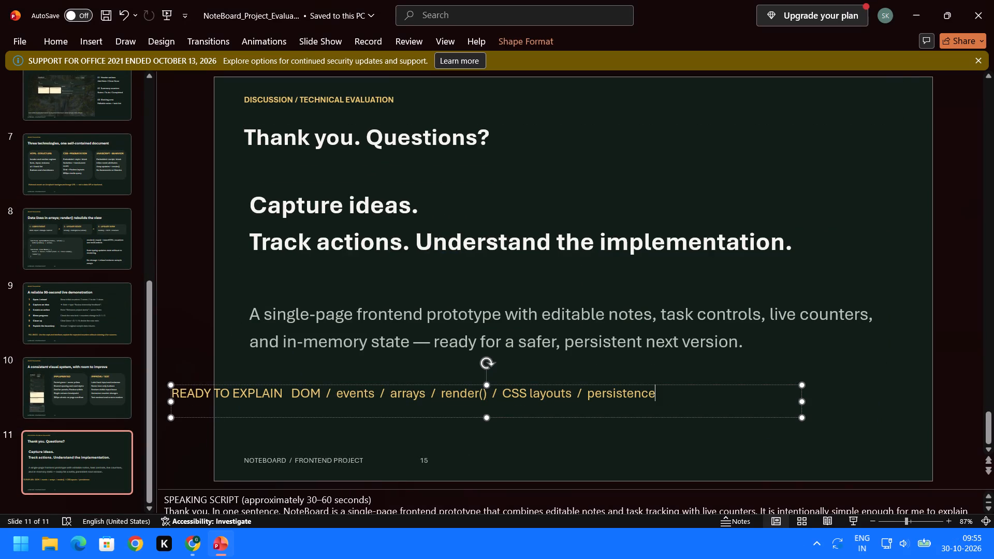
key(BackSpace)
key(BackSpace)
key(BackSpace)
key(BackSpace)
key(BackSpace)
key(BackSpace)
key(BackSpace)
key(BackSpace)
key(BackSpace)
key(BackSpace)
key(BackSpace)
key(BackSpace)
key(BackSpace)
key(BackSpace)
key(BackSpace)
key(BackSpace)
key(BackSpace)
key(BackSpace)
key(BackSpace)
key(BackSpace)
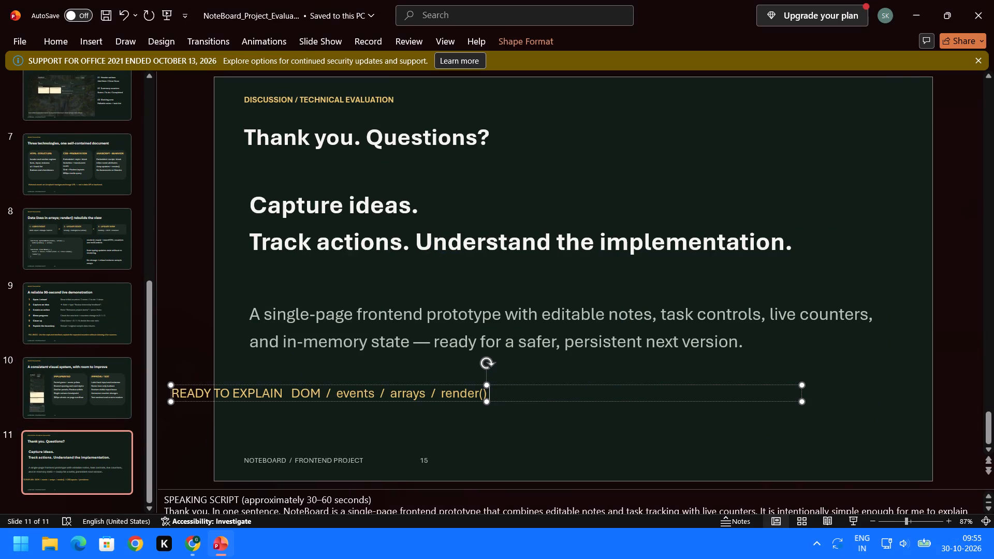
key(BackSpace)
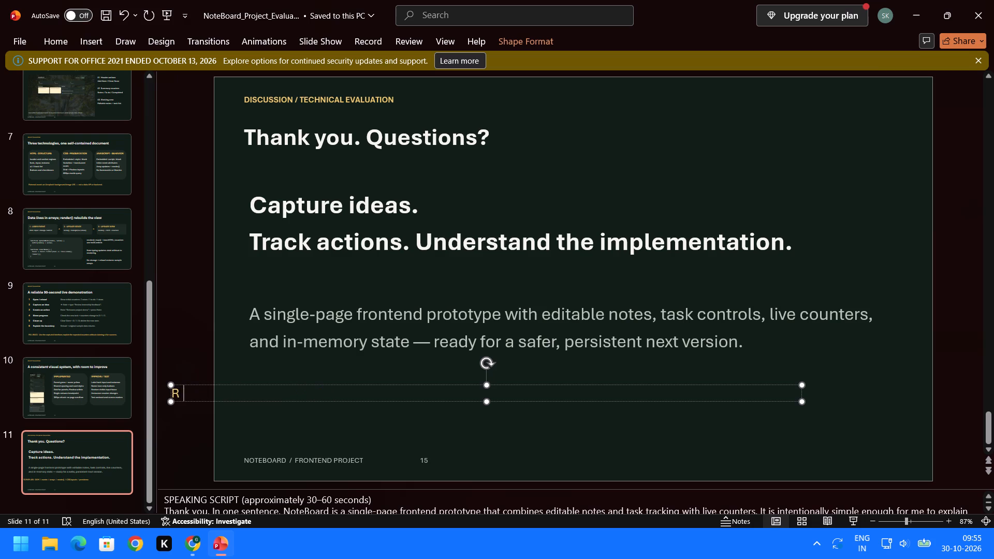
key(BackSpace)
click(718, 394)
click(711, 437)
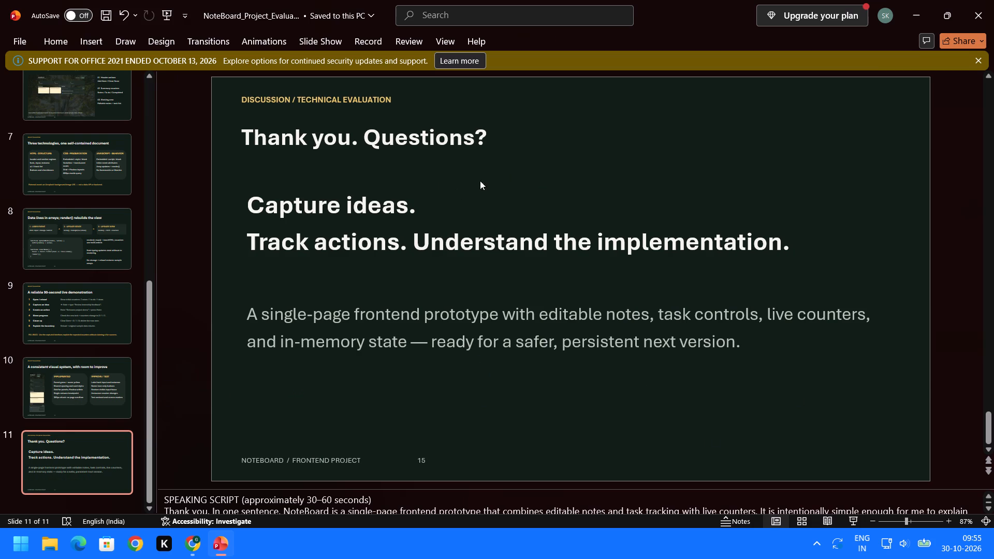
Remove the word "Questions?" from the closing slide's title so that it reads "Thank you.".
click(478, 134)
click(501, 142)
click(490, 143)
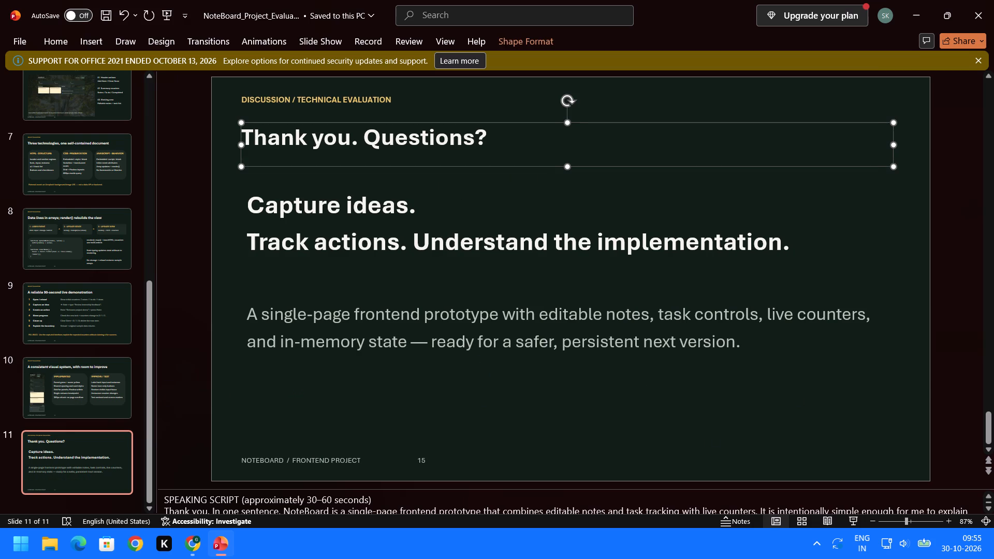
key(Right)
double_click(485, 141)
key(BackSpace)
key(BackSpace)
key(BackSpace)
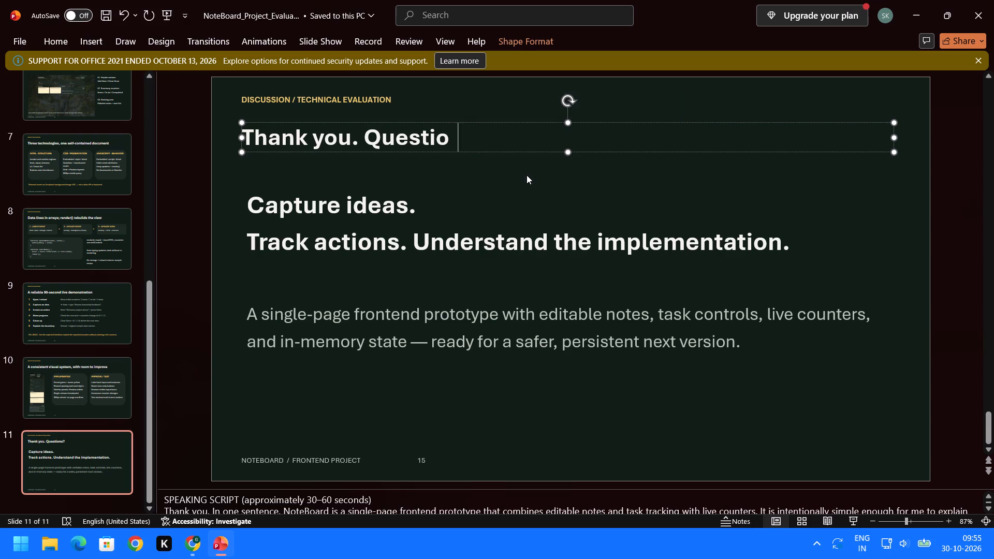
key(BackSpace)
key(BackSpace)
key(BackSpace)
key(BackSpace)
key(BackSpace)
key(BackSpace)
key(BackSpace)
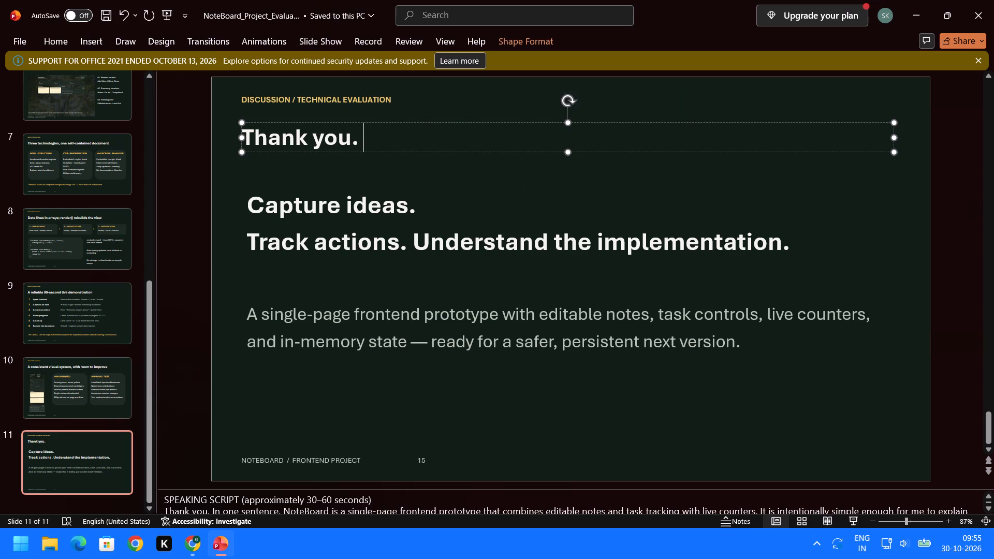
click(517, 285)
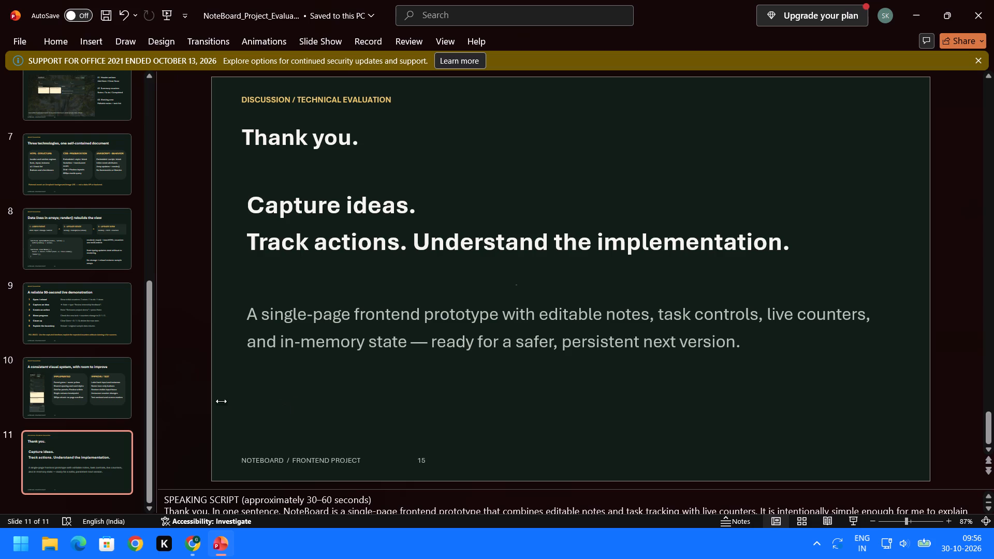
Go back through slides 10 and 9 to view slide 8 on arrays and render().
click(68, 403)
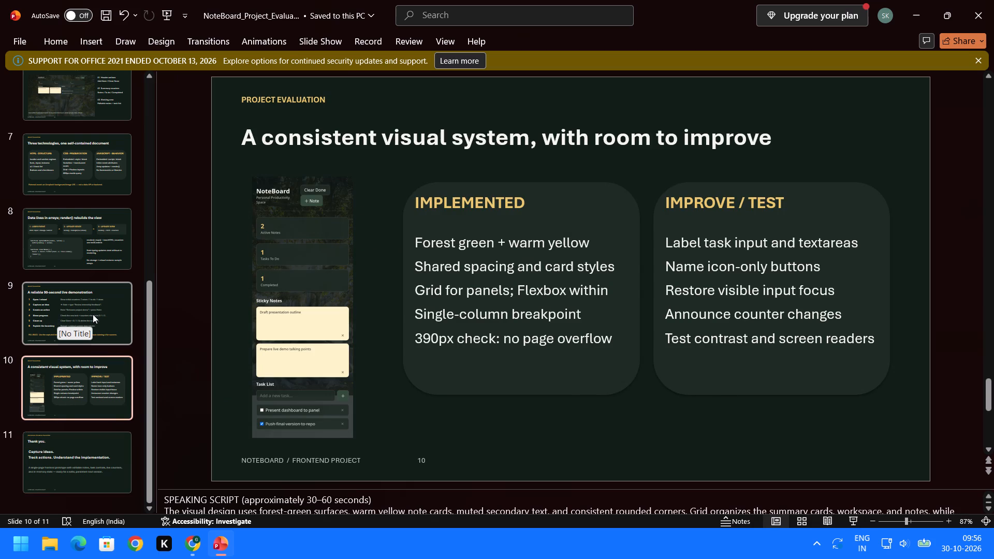
click(93, 314)
click(76, 231)
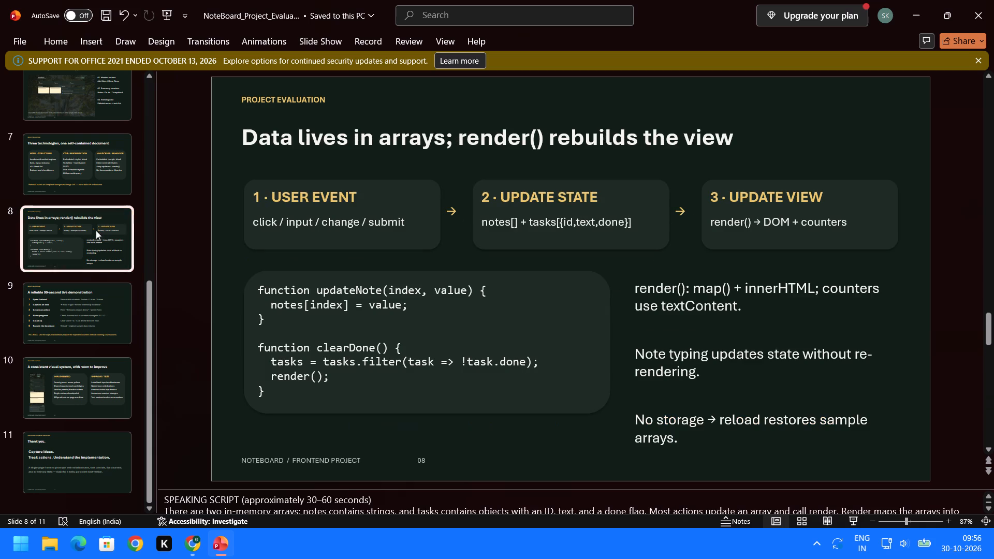
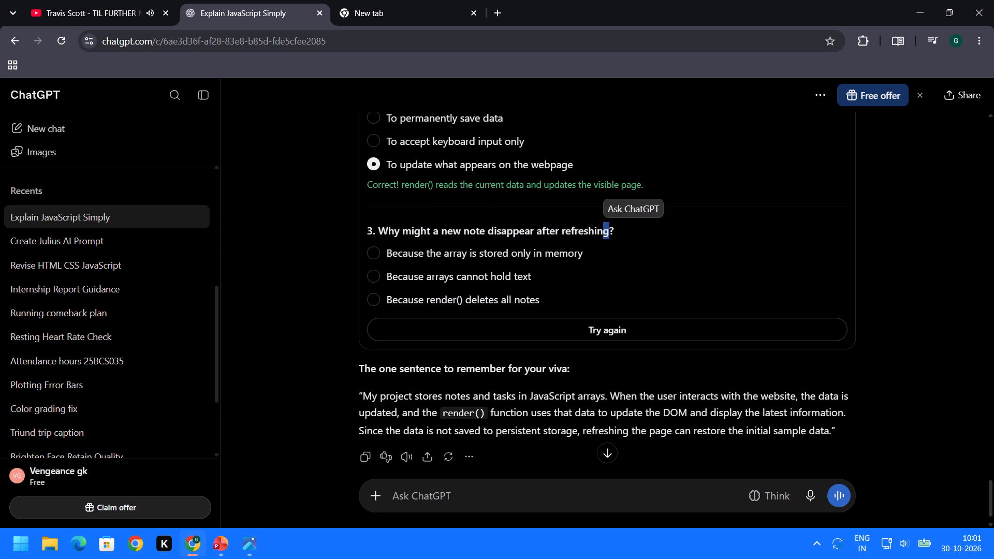
click(496, 218)
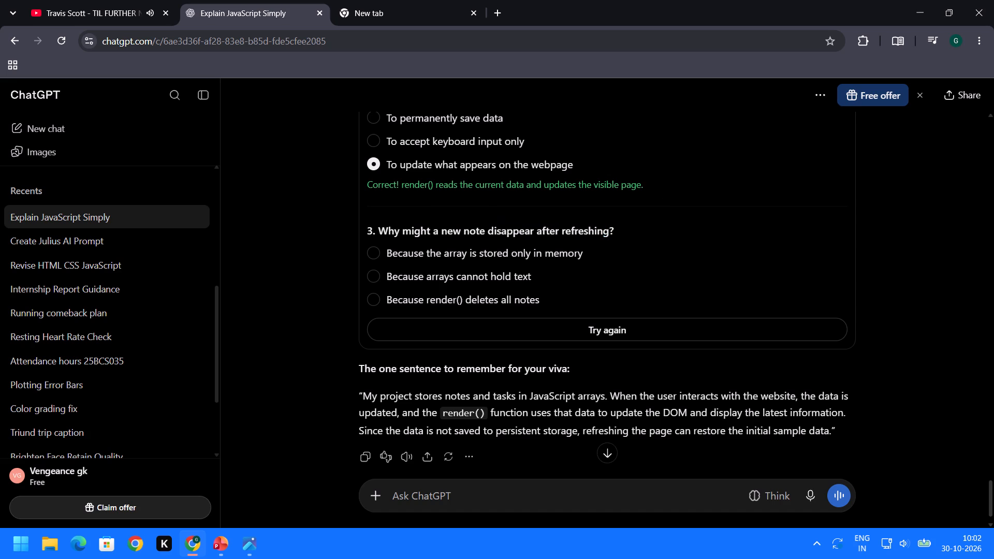
drag(436, 232, 459, 232)
drag(459, 232, 545, 233)
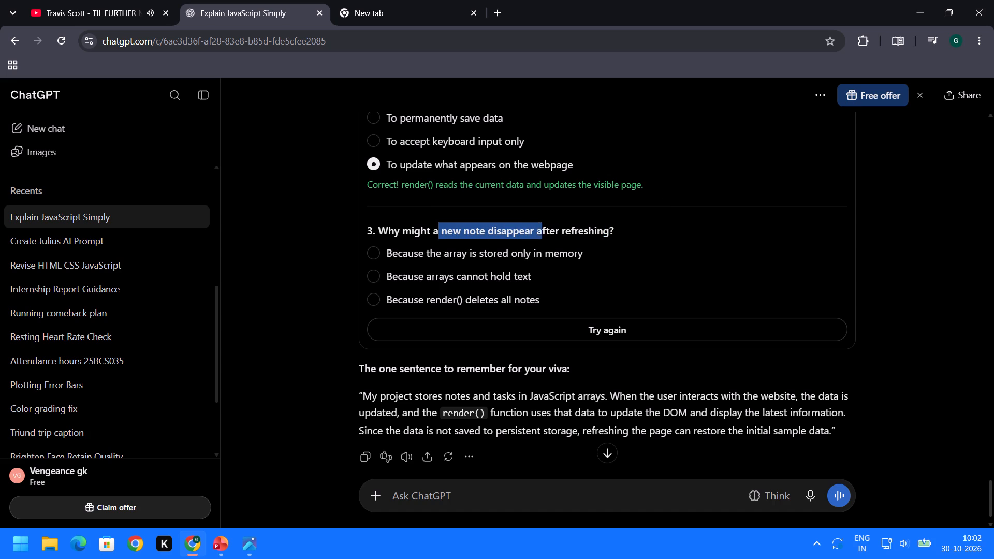
drag(545, 233, 556, 233)
click(569, 233)
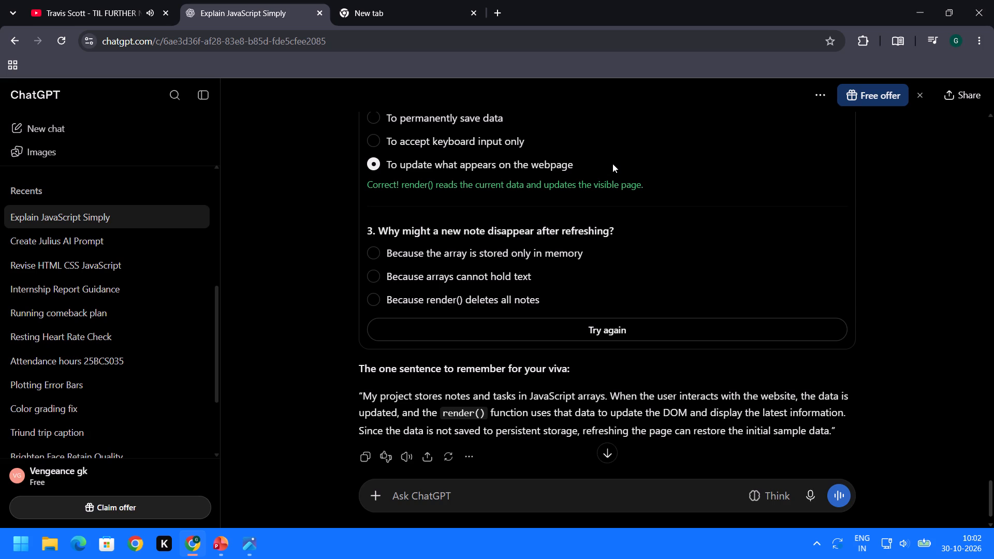
drag(445, 230, 544, 238)
click(592, 246)
Switch to PowerPoint and look through slides 4 to 6 of the NoteBoard_Project_Evaluation deck, then minimize it.
drag(220, 546, 247, 503)
click(270, 545)
drag(258, 551, 256, 556)
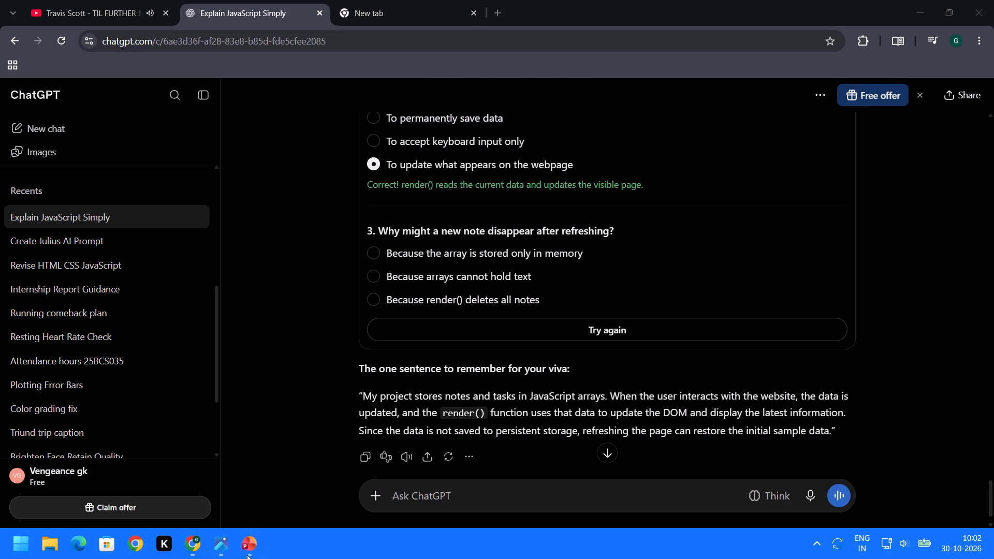
click(247, 555)
scroll(571, 294, down, 4)
scroll(291, 267, up, 13)
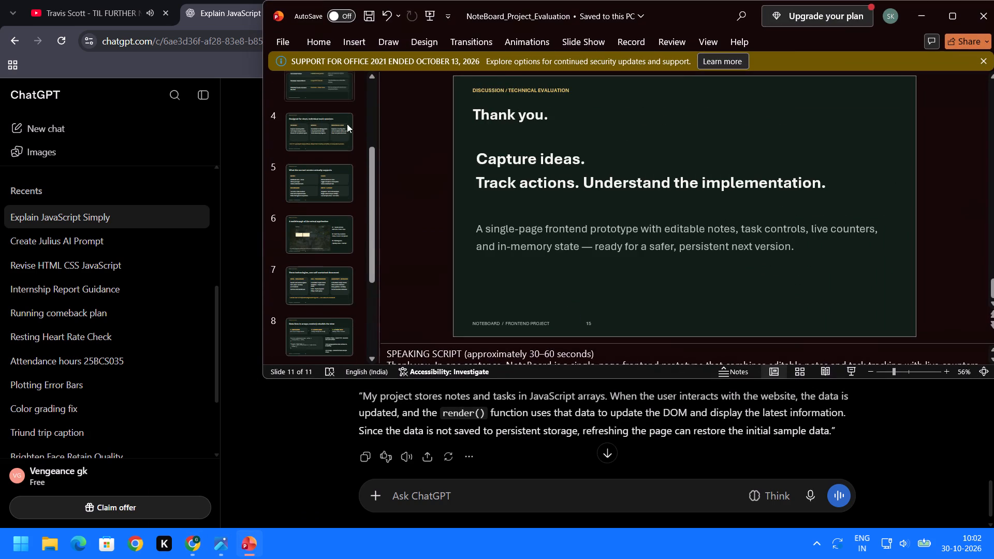
click(320, 139)
click(316, 190)
drag(321, 280, 321, 285)
click(925, 14)
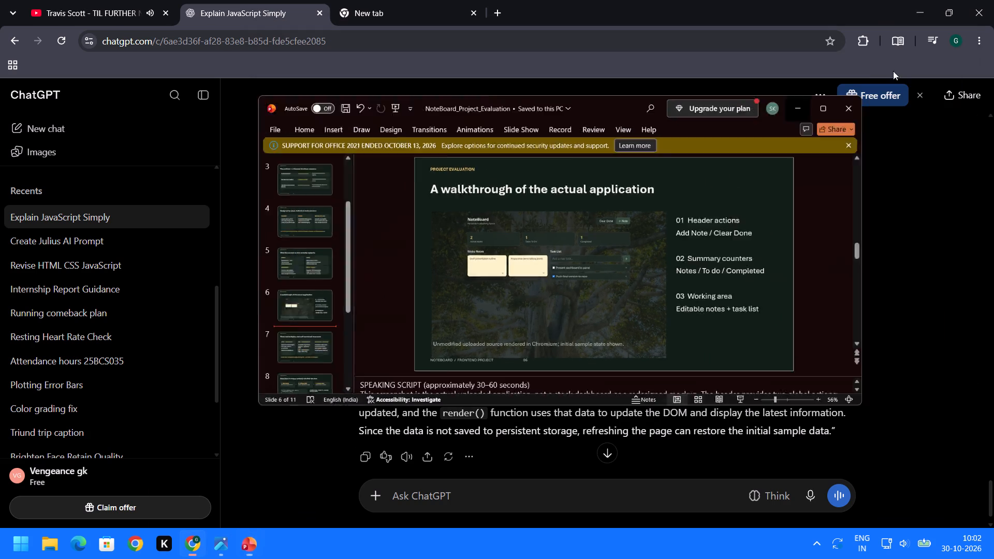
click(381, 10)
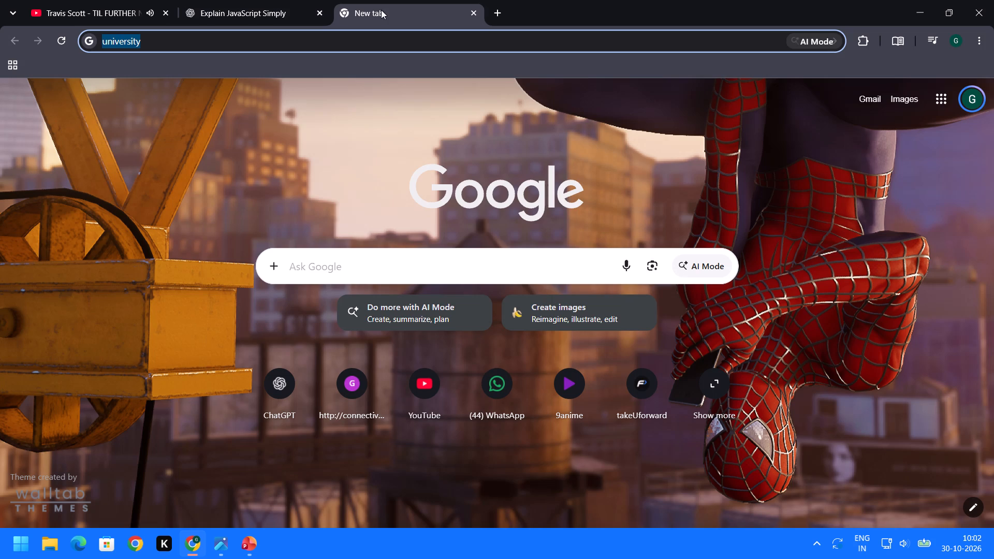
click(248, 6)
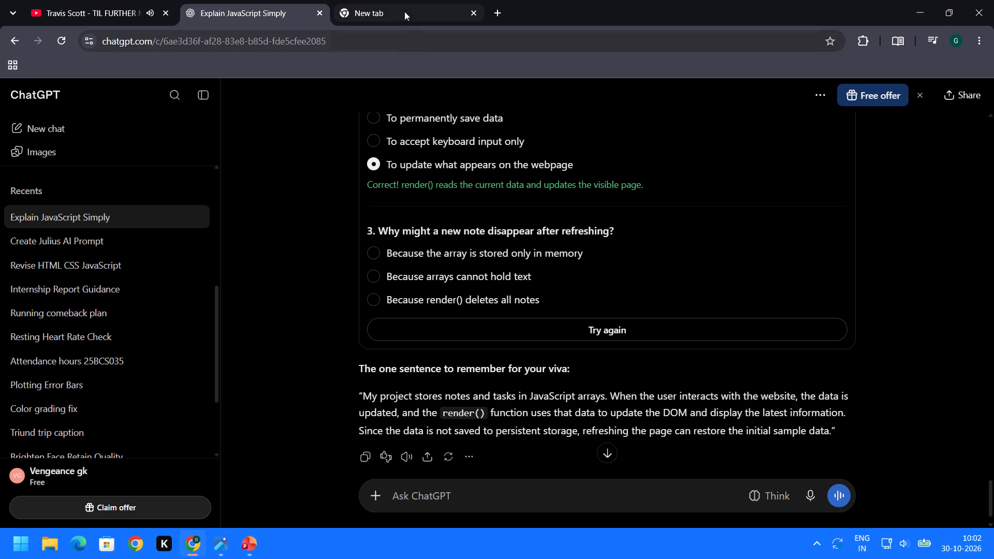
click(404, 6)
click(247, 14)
drag(569, 120, 587, 153)
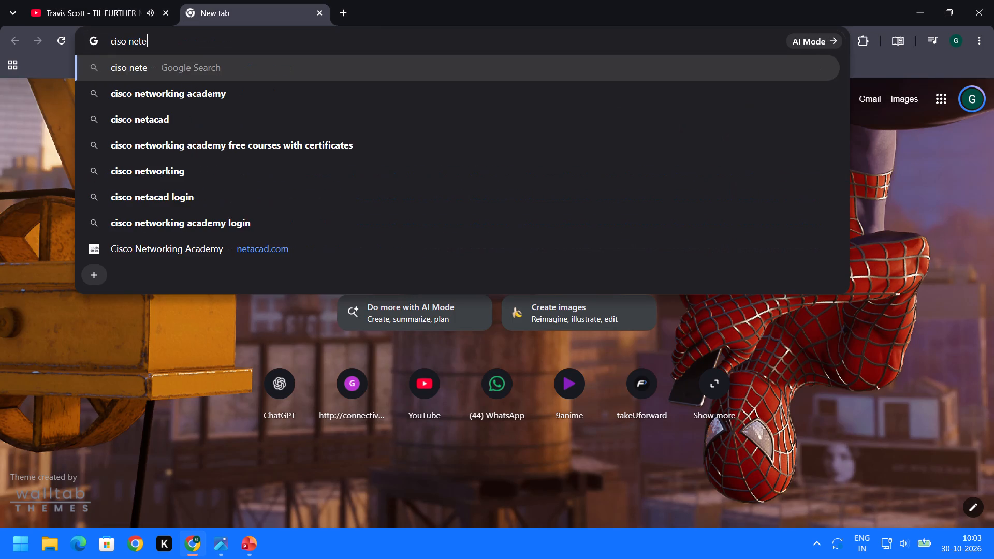
key(BackSpace)
key(BackSpace)
key(BackSpace)
text(etworking)
key(space)
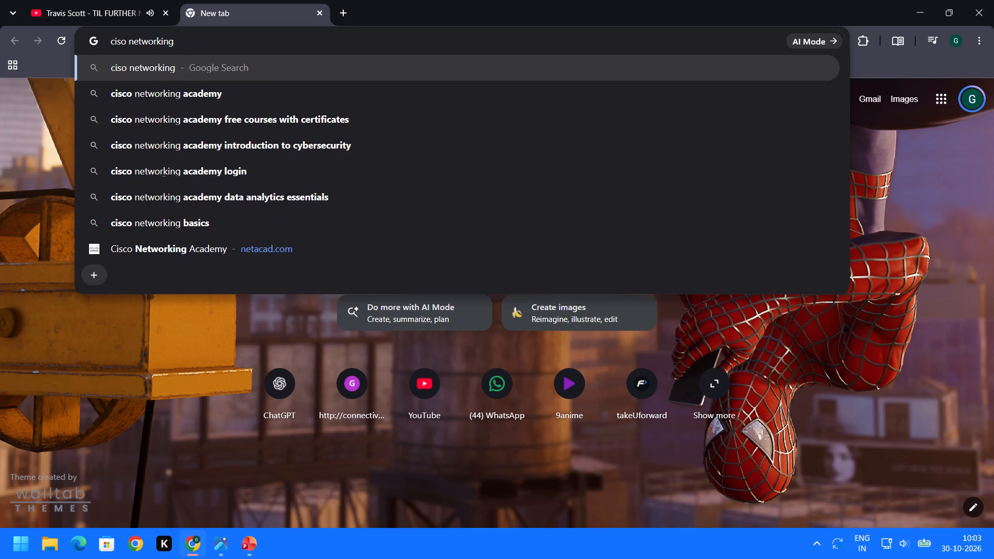
key(Return)
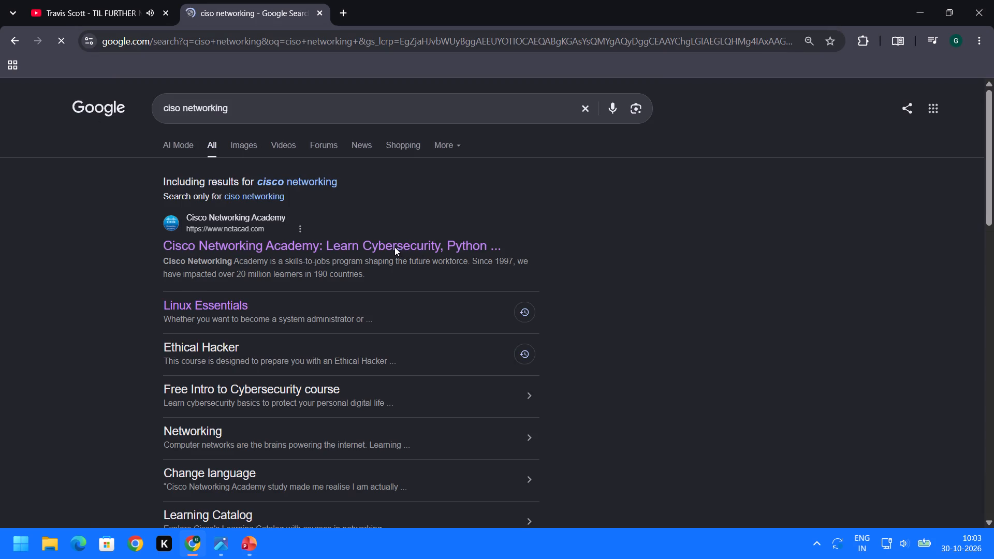
click(318, 251)
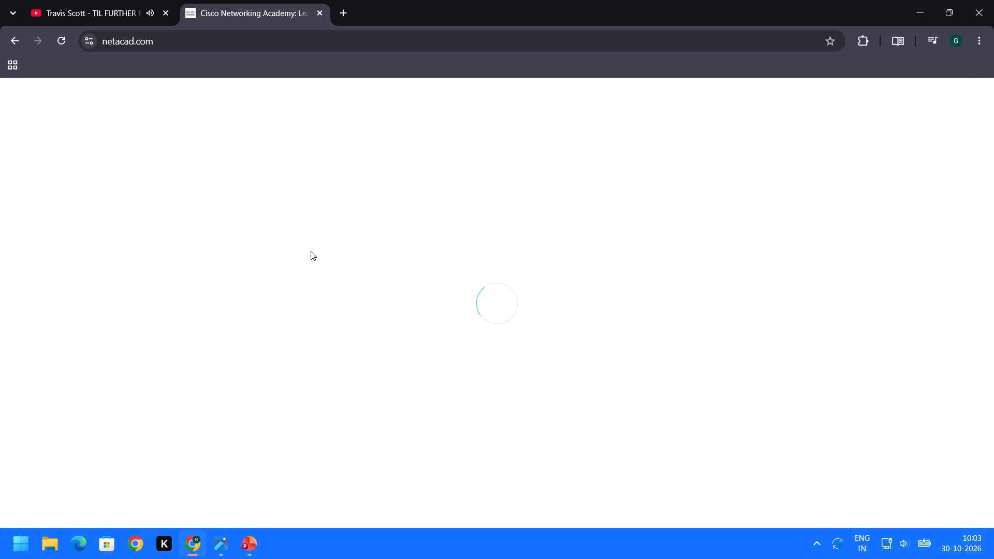
Go to the learner login of the Cisco Networking Academy site.
scroll(325, 255, down, 9)
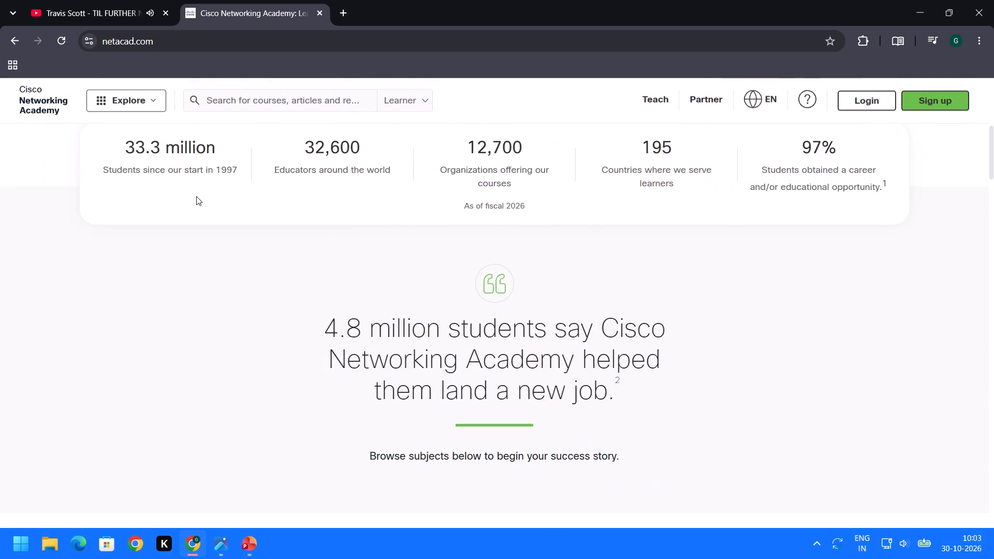
double_click(42, 97)
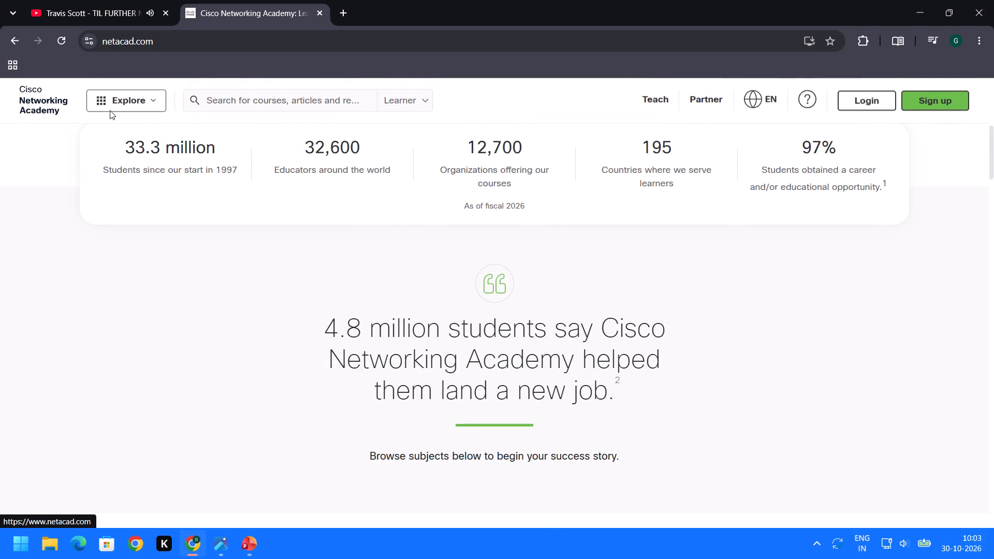
click(870, 107)
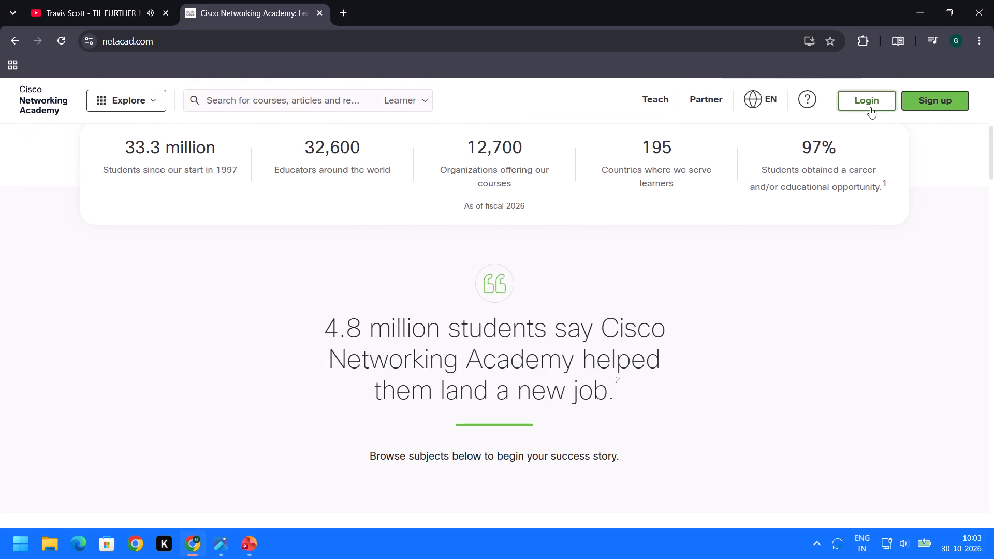